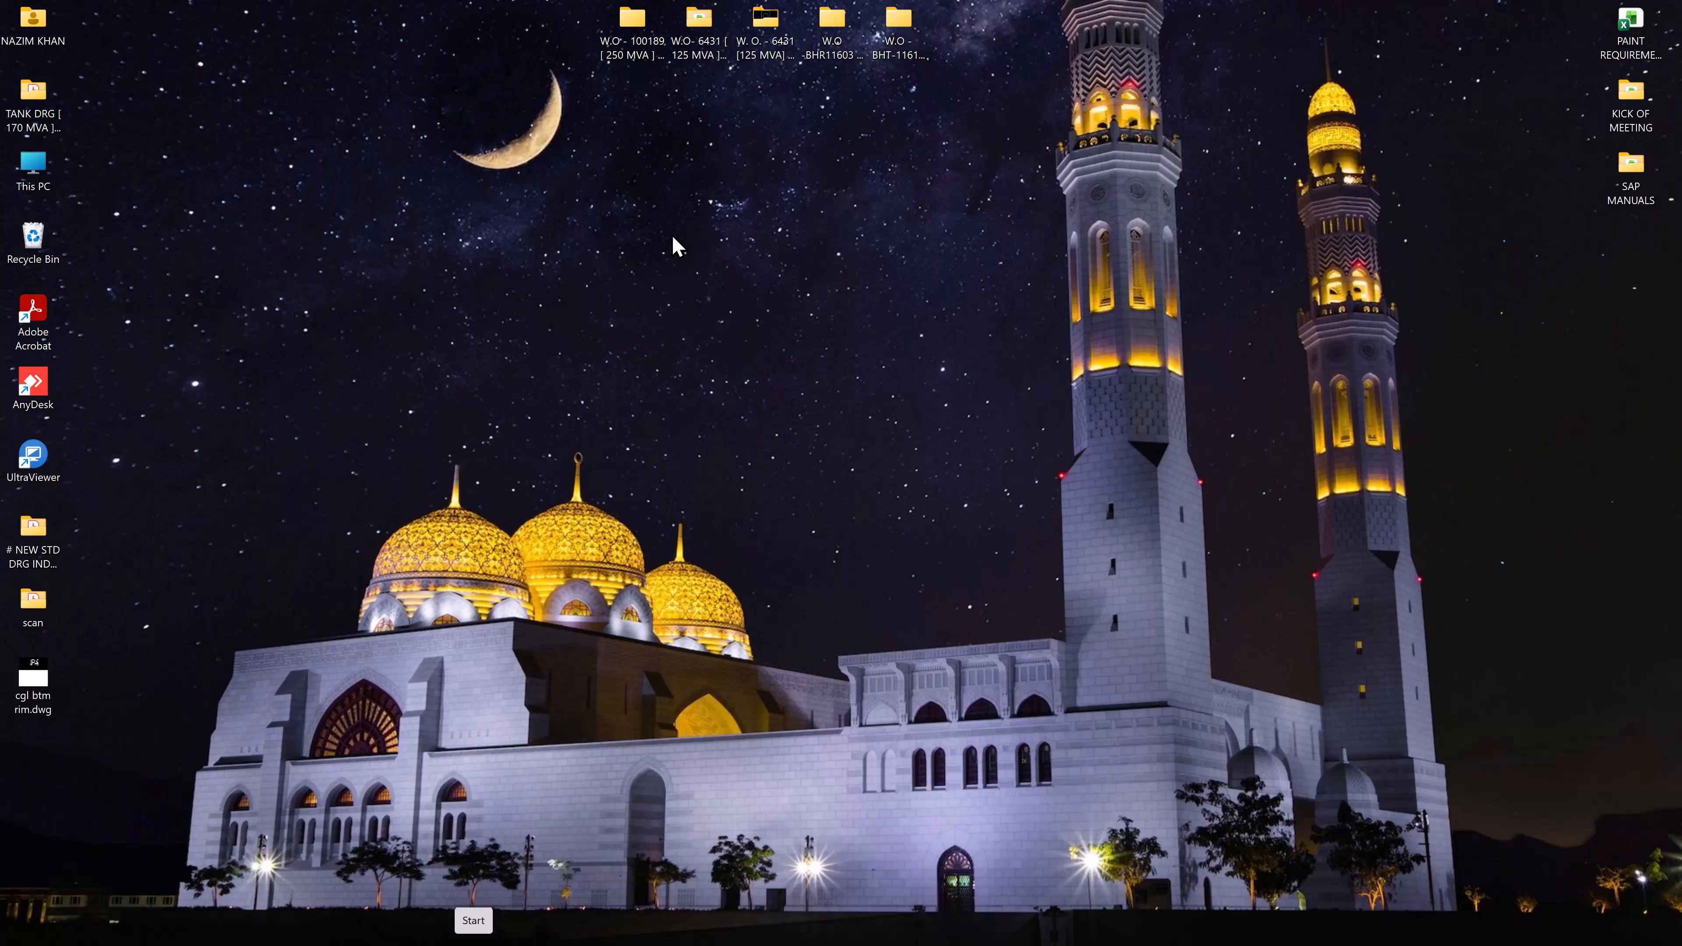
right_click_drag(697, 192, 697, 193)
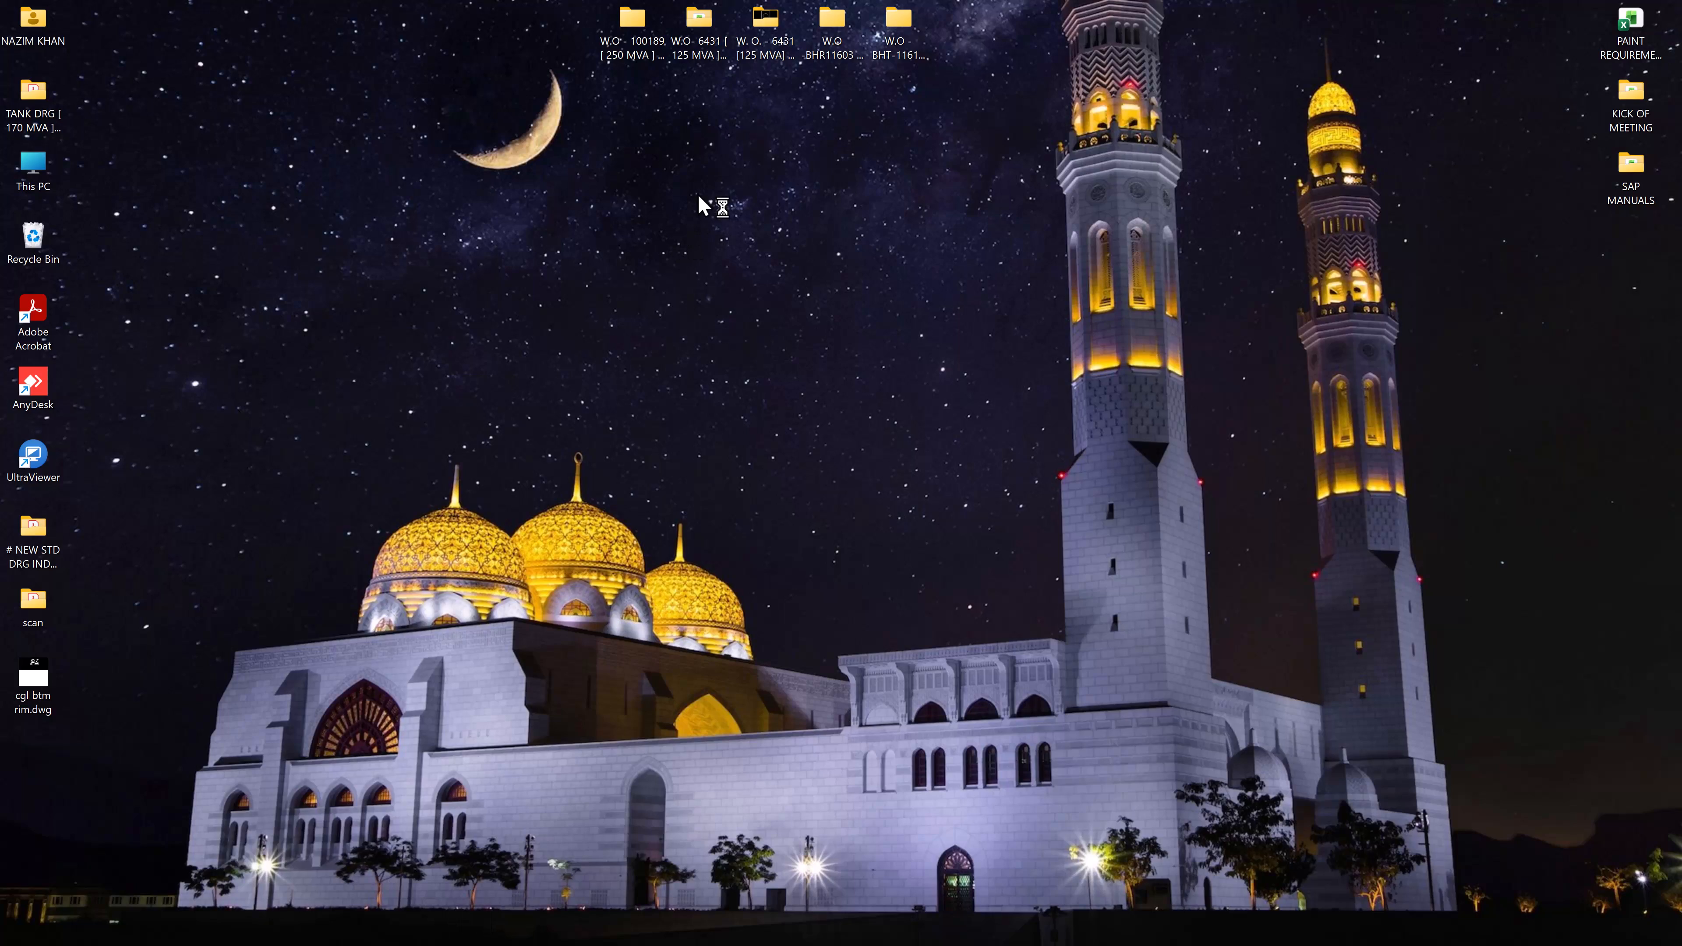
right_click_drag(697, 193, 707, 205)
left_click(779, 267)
Search the computer's files for 14136 and open the folder W.O - 14136 [ 500 MVA ] ABB.
left_click(951, 932)
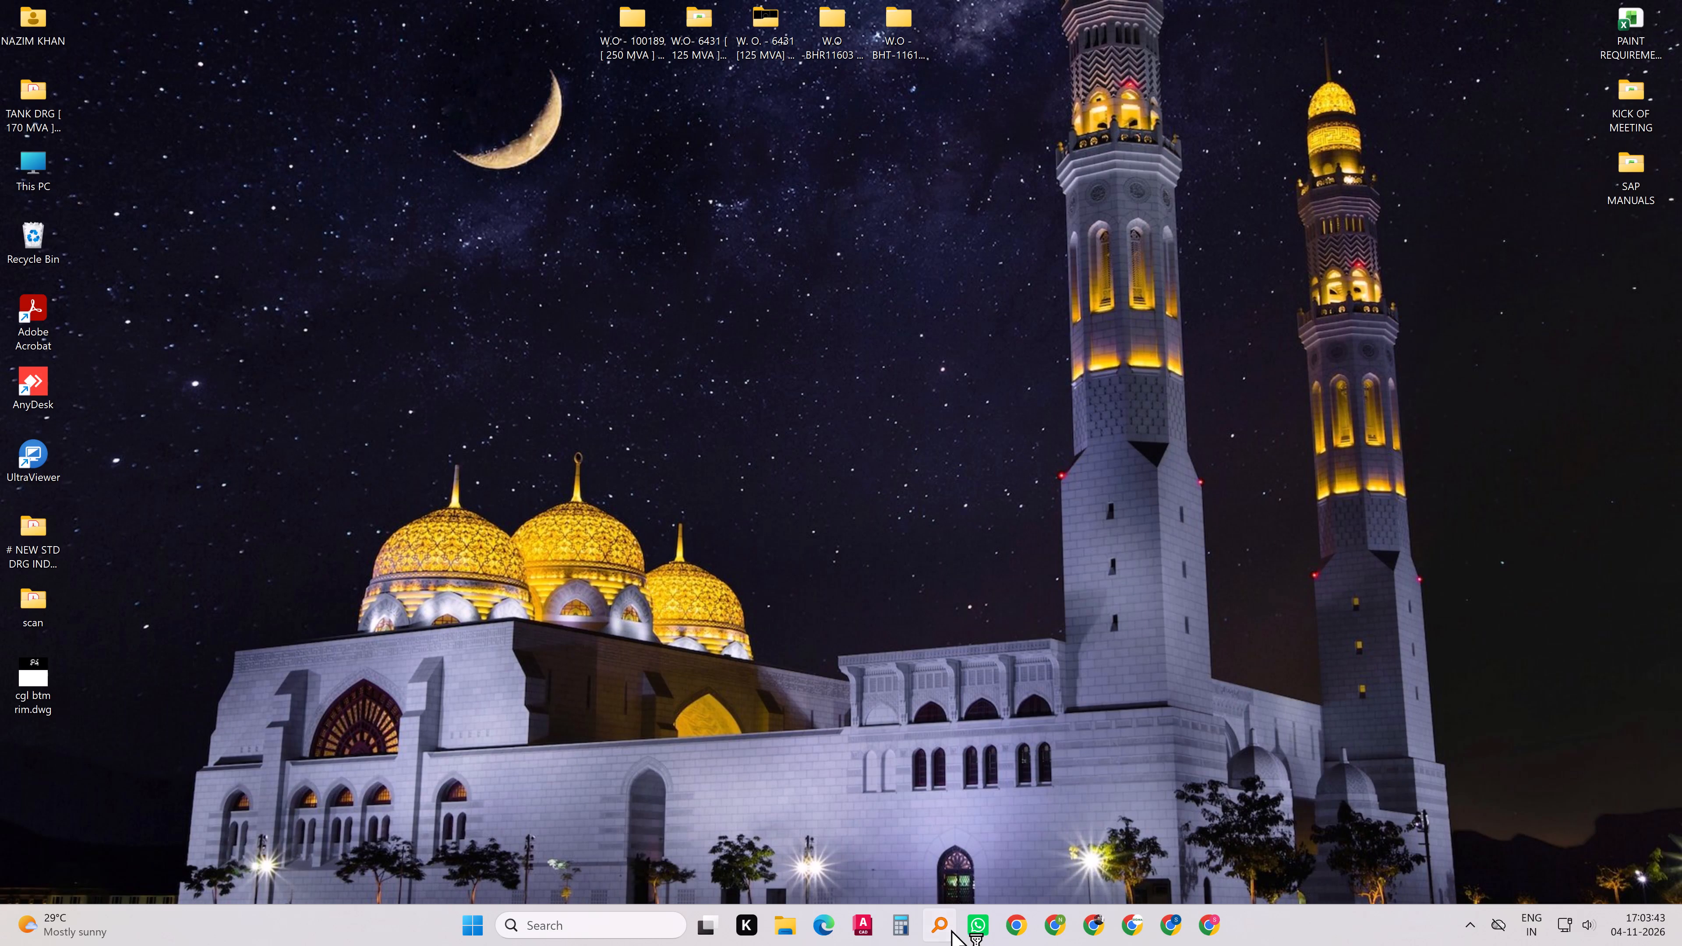
type("14136")
key("Return")
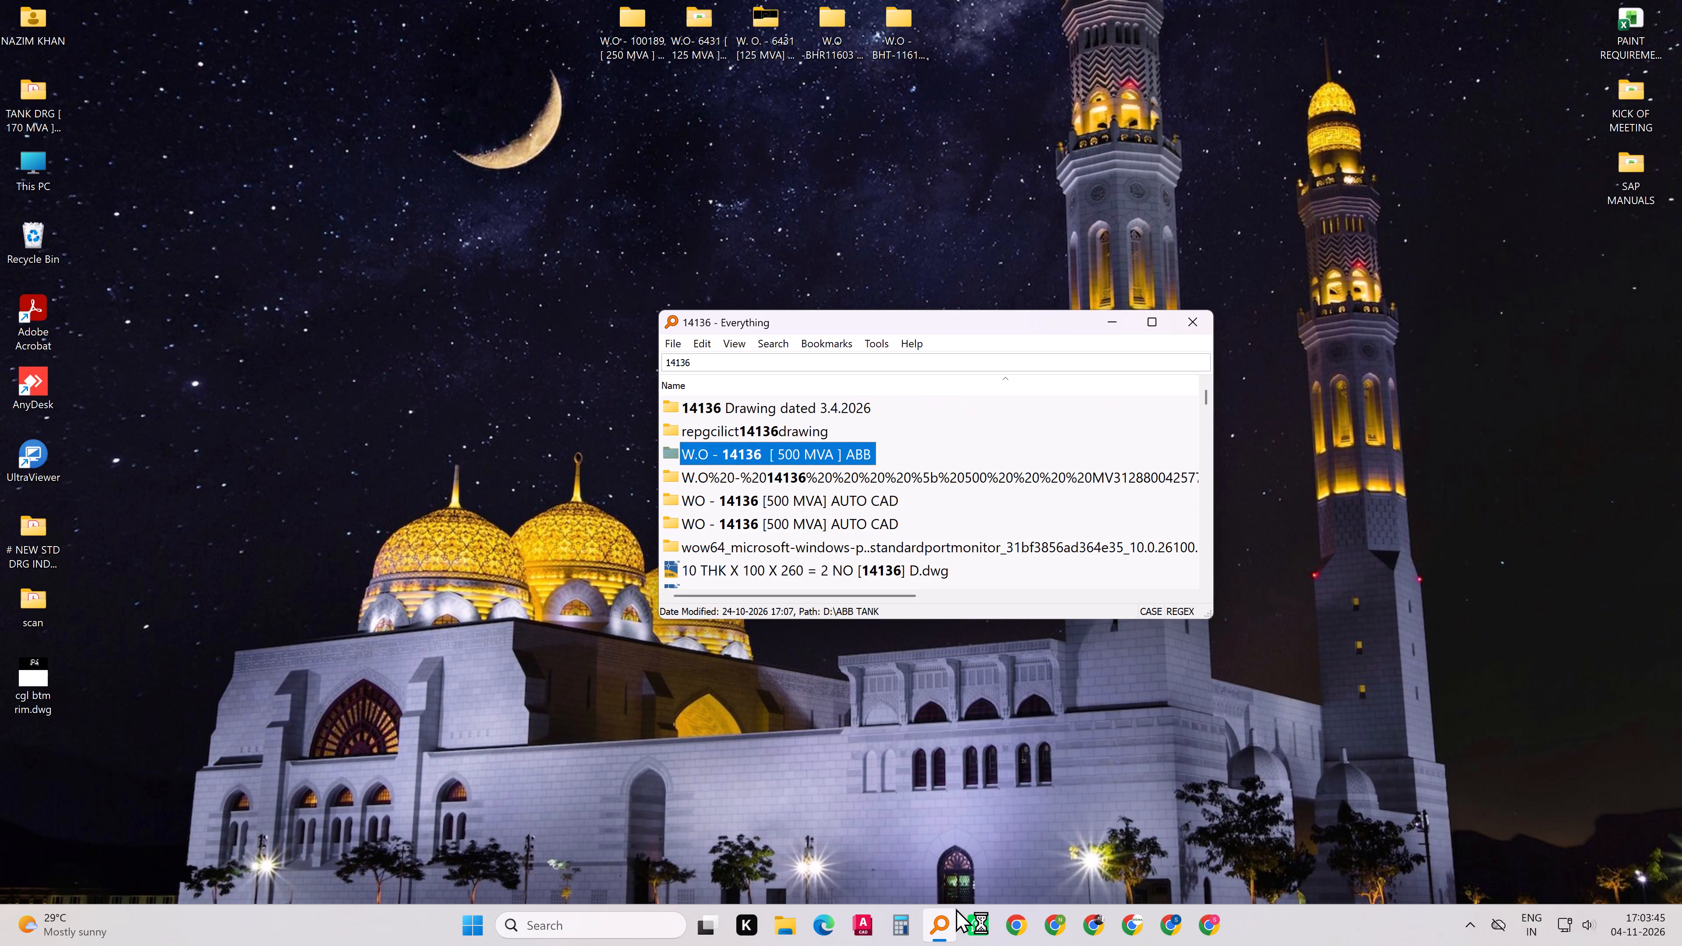
key("Return")
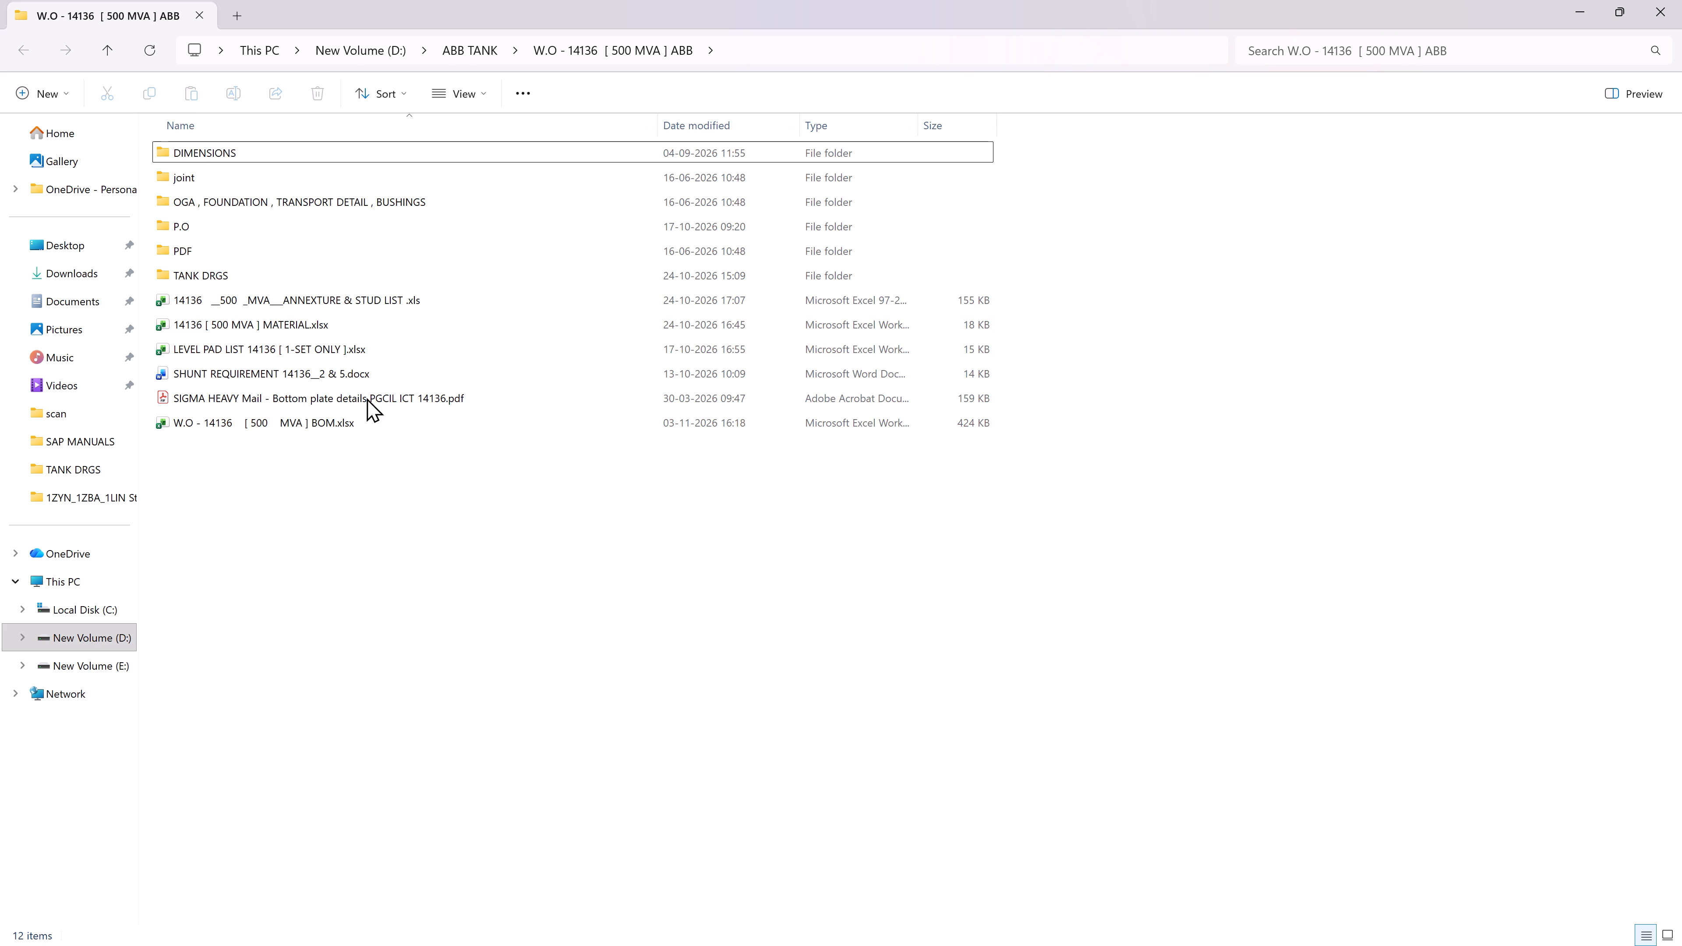
Open the workbook W.O - 14136 [ 500 MVA ] BOM.xlsx and enable editing.
double_click(341, 422)
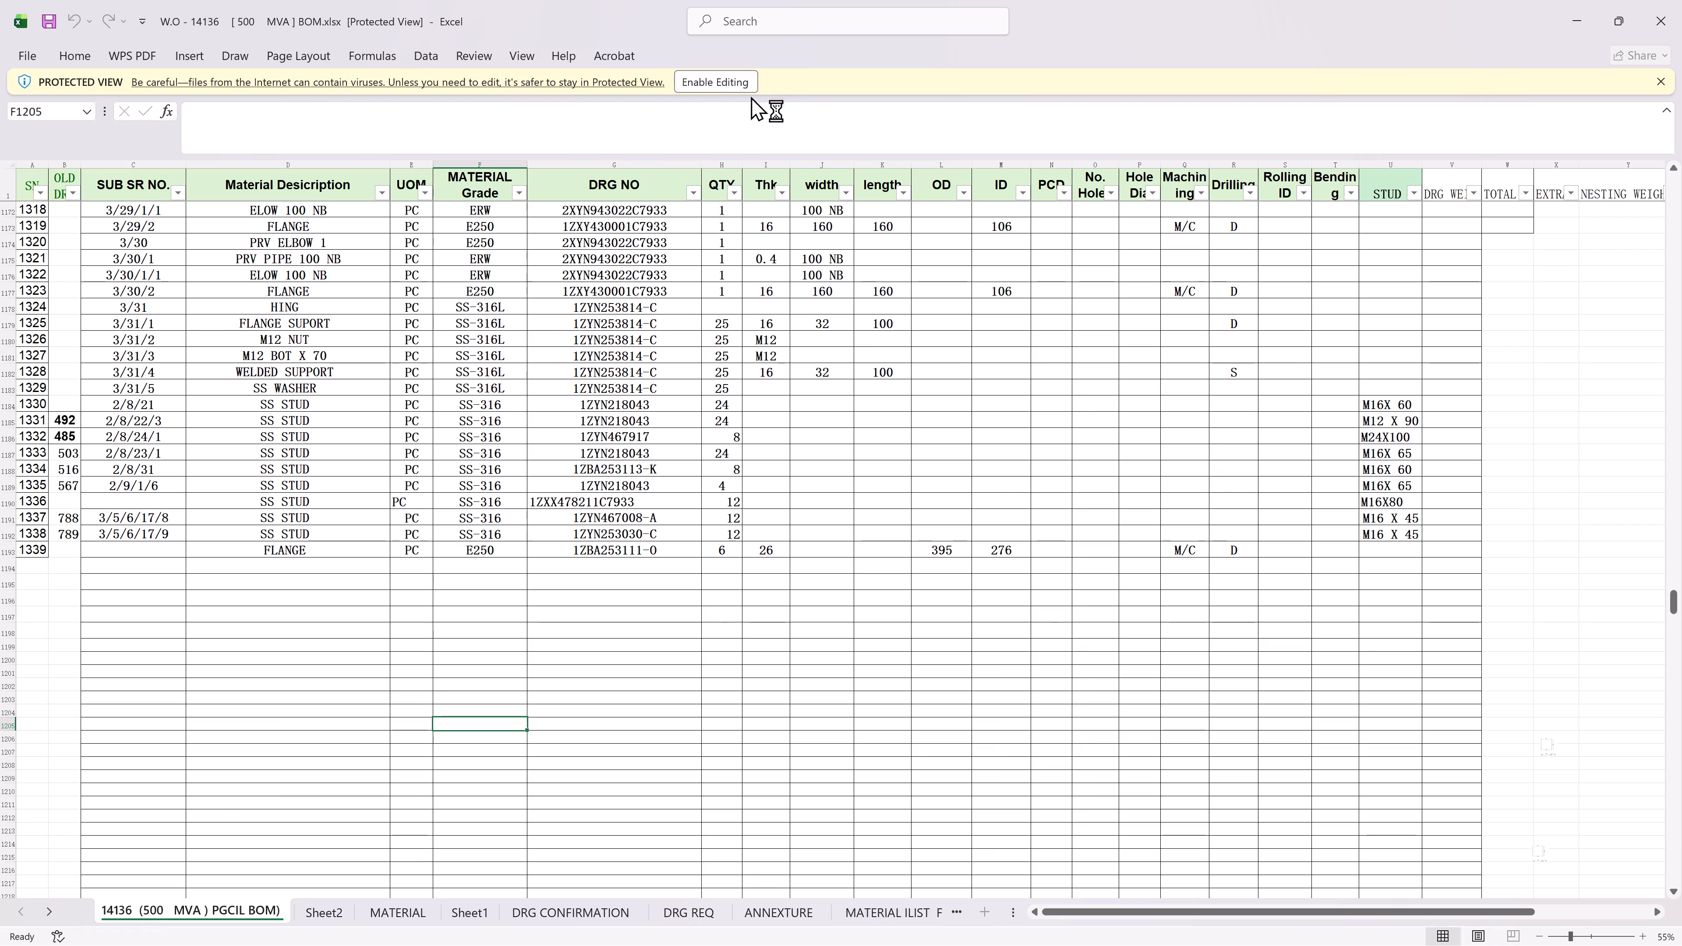
left_click(731, 90)
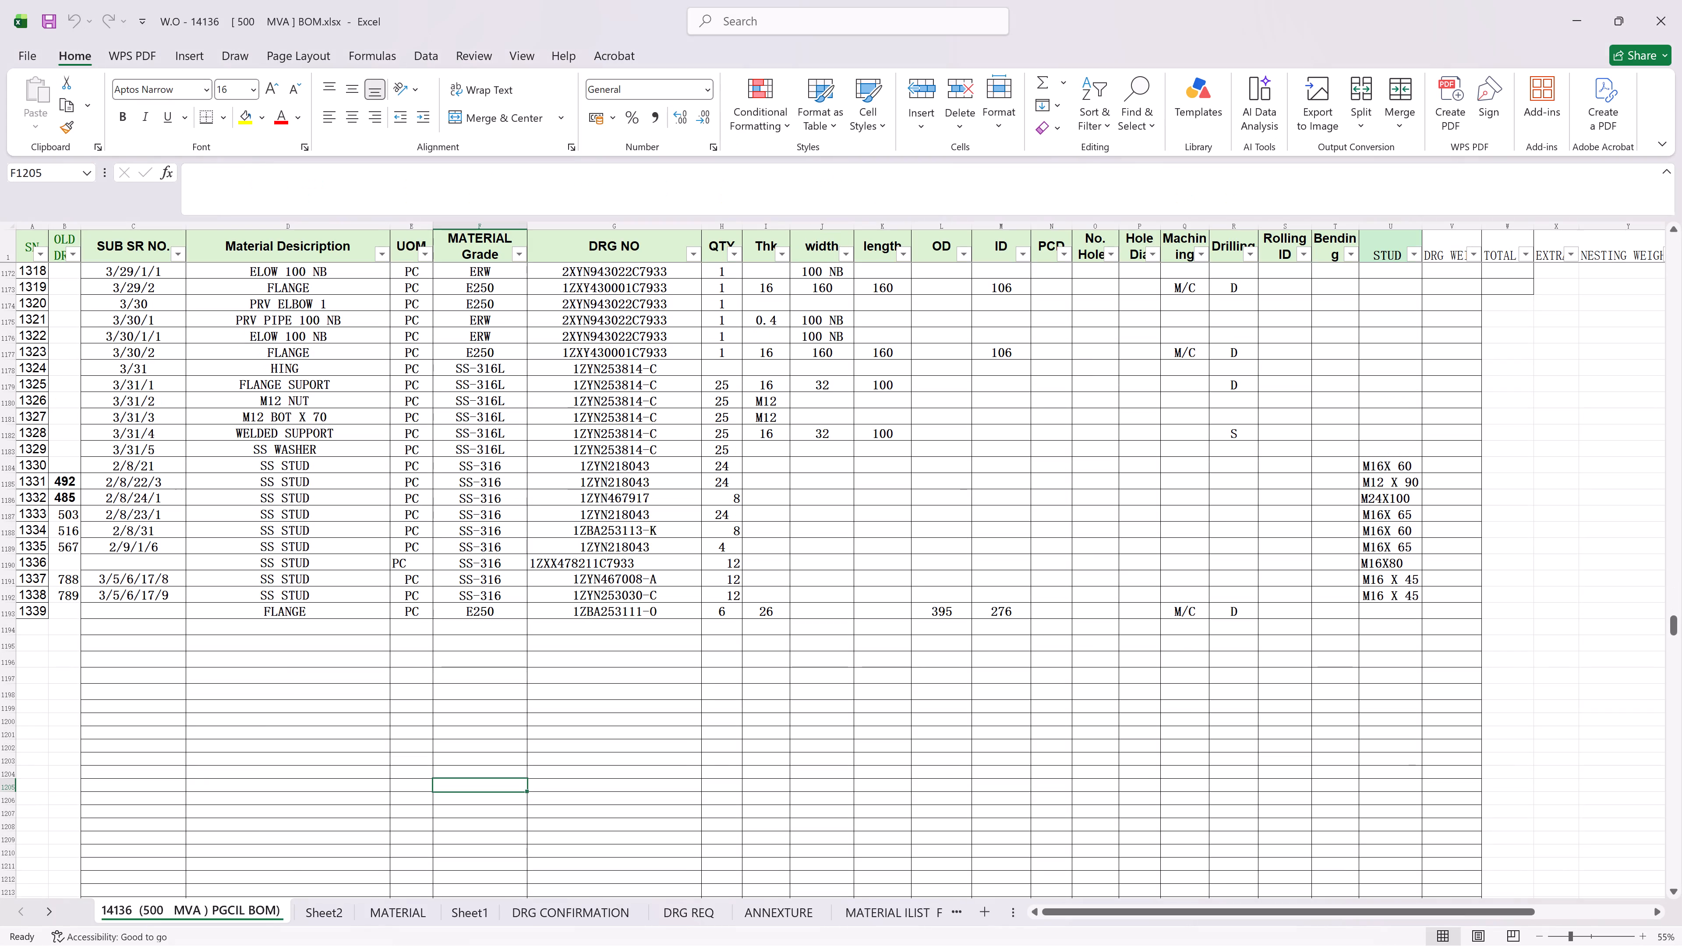
Reset the filter on the whole BOM sheet and sort the rows by Thk from smallest to largest.
left_click(5, 228)
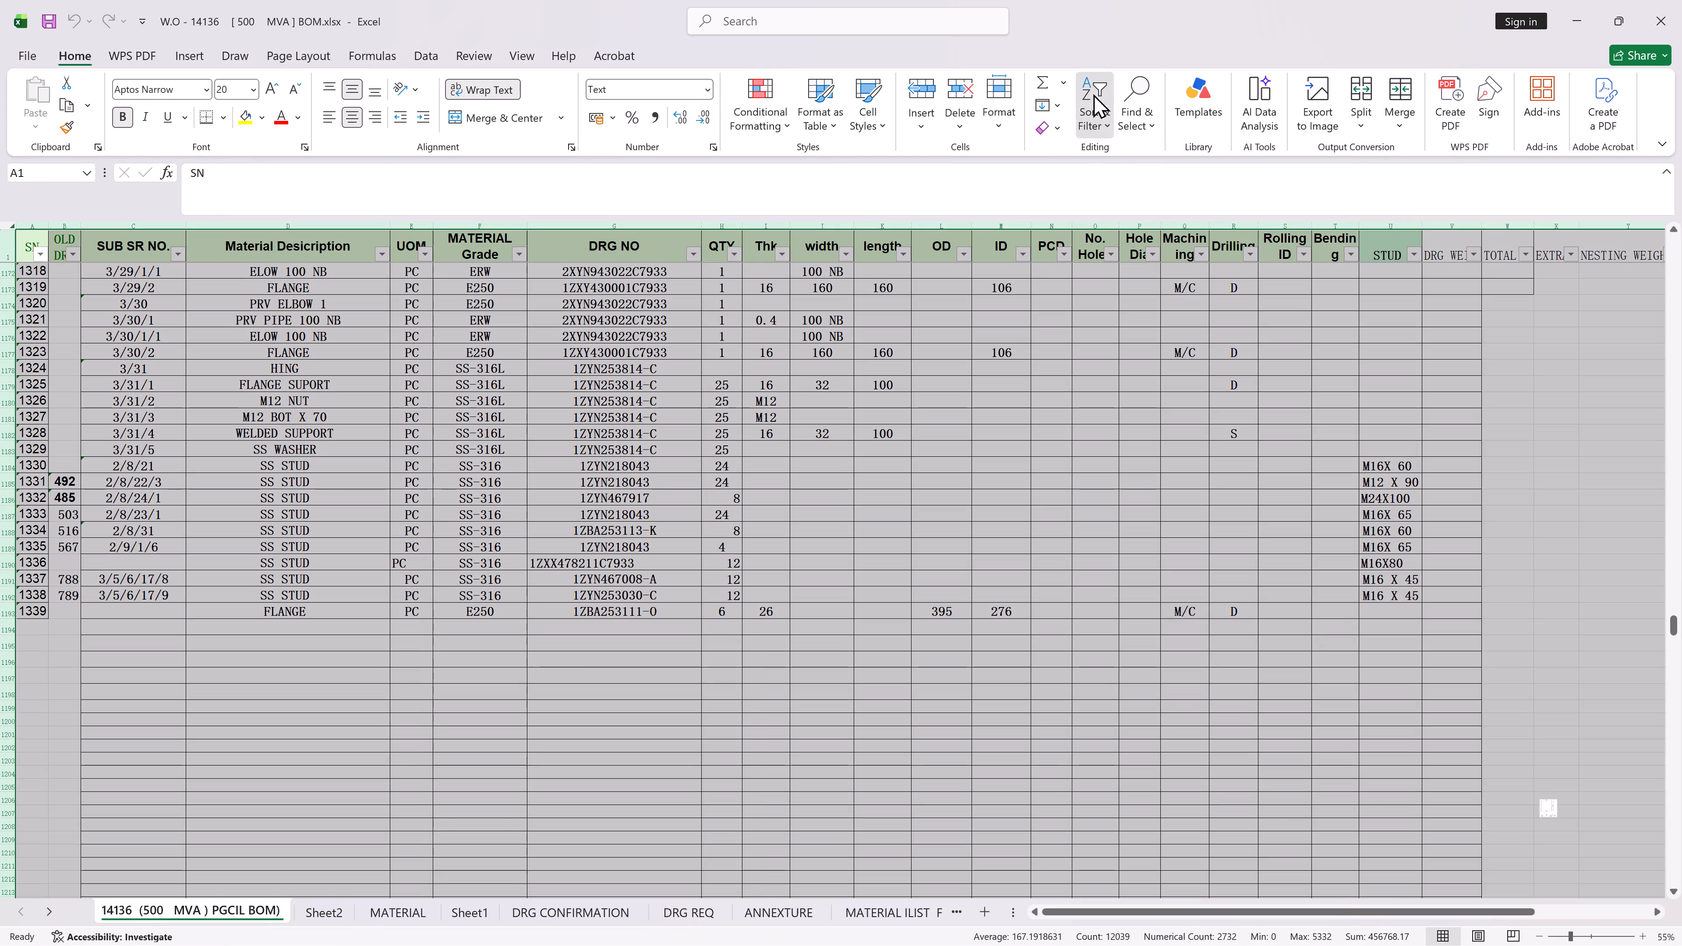
left_click(1093, 94)
left_click(1127, 234)
left_click(1104, 108)
left_click(1124, 230)
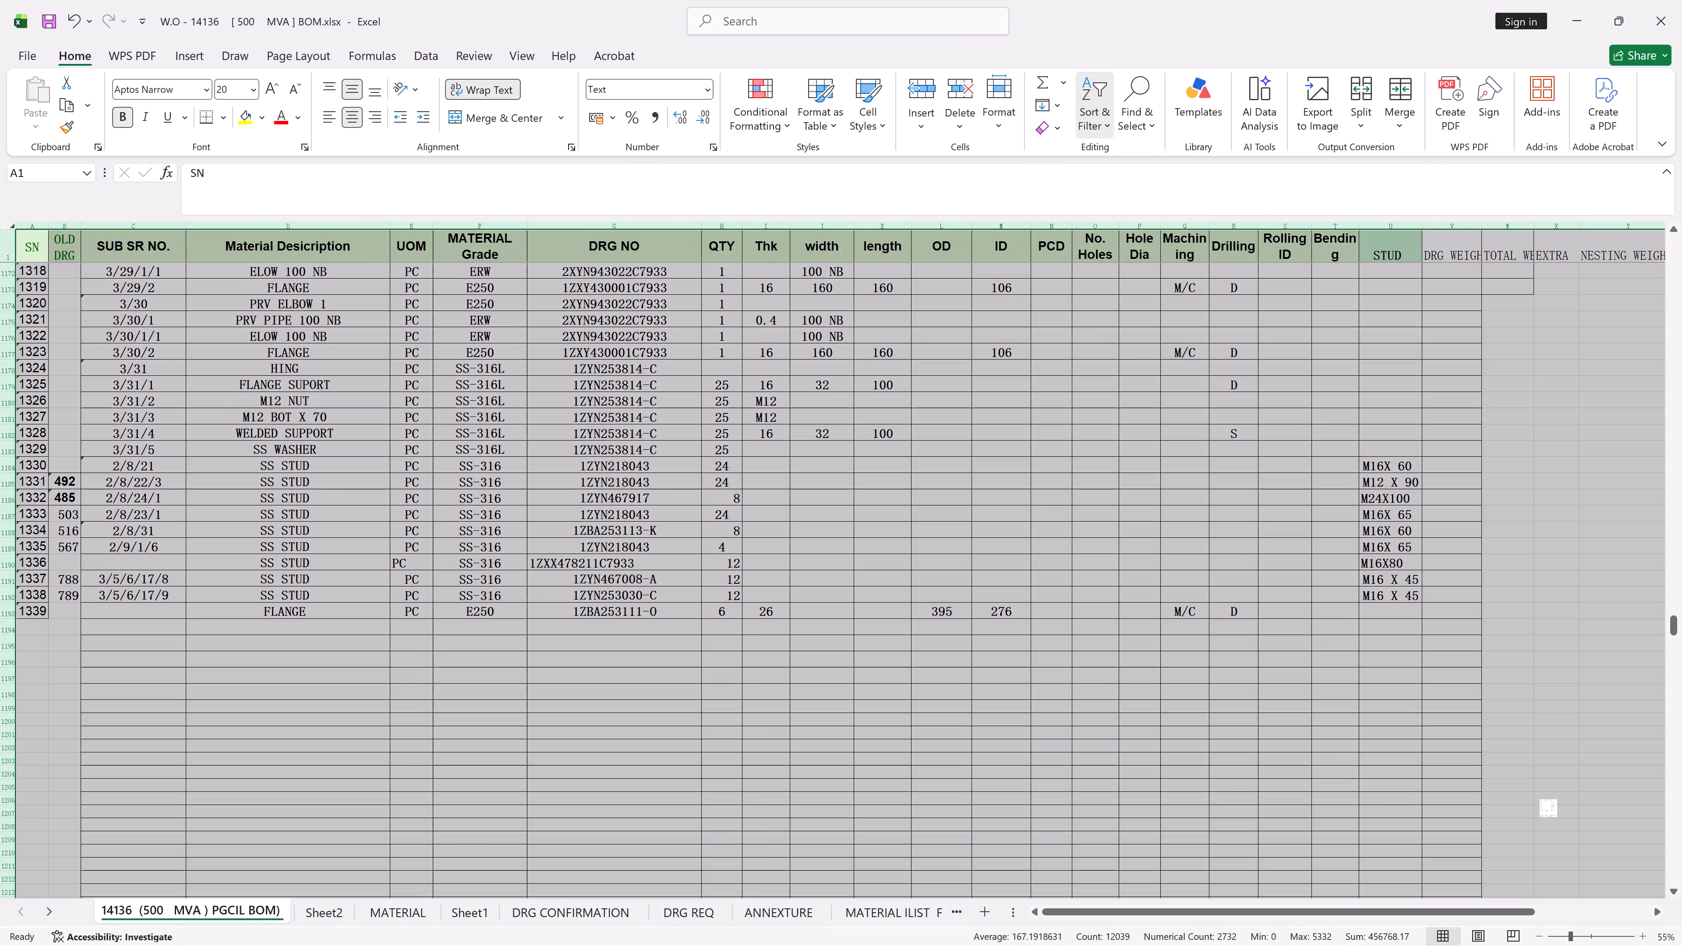
left_click(787, 259)
left_click(641, 283)
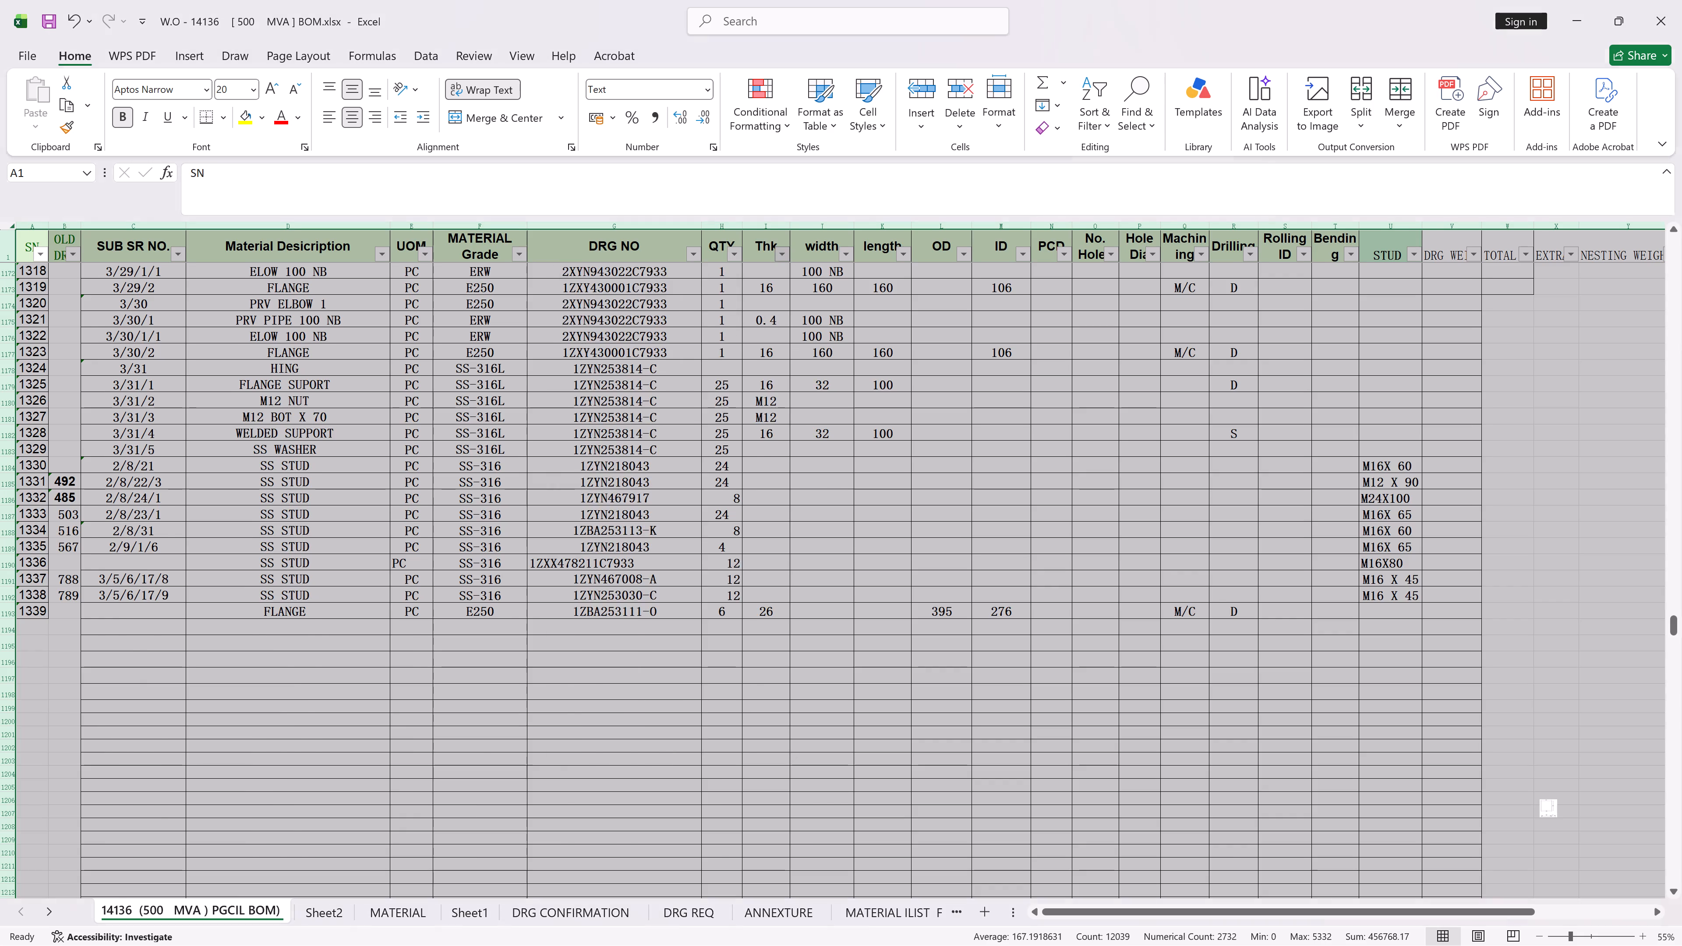
Select the BOM header row from the SN column across to the STUD column.
scroll(735, 412, "up", 10)
left_click(29, 244)
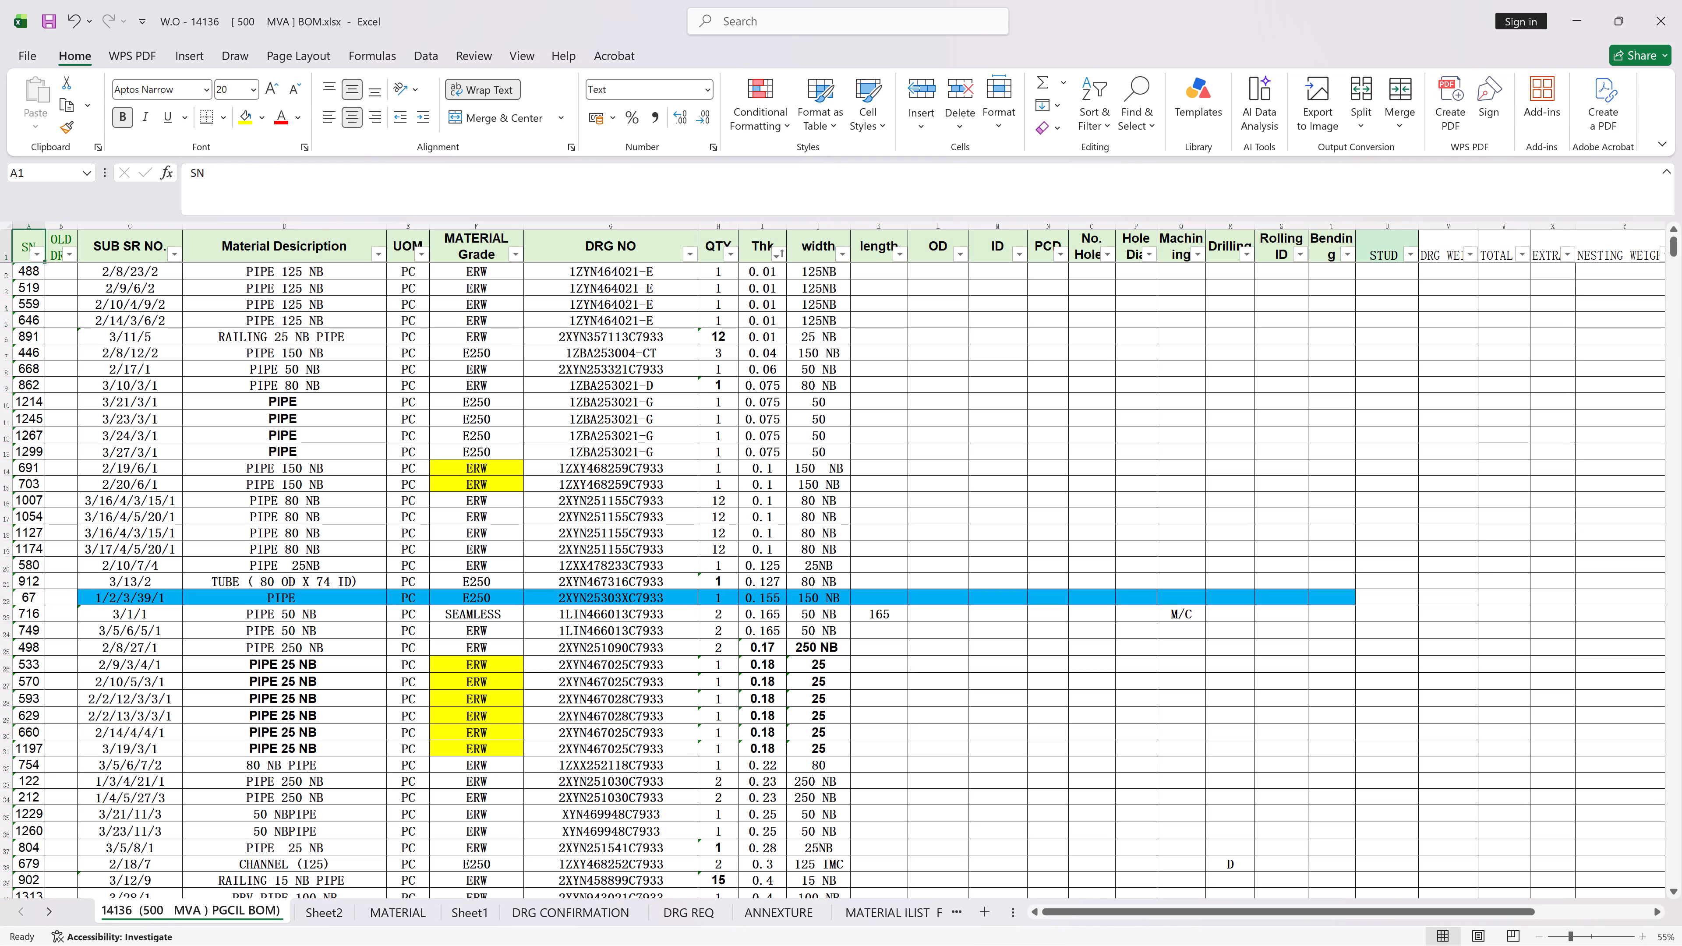
key("shift+Right")
key("shift+Right")
key("shift+Right")
key("shift+Right")
key("shift+Right")
key("shift+Right")
key("shift+Right")
key("shift+Right")
key("shift+Right")
key("shift+Right")
key("shift+Right")
key("shift+Right")
key("shift+Right")
key("shift+Right")
key("shift+Right")
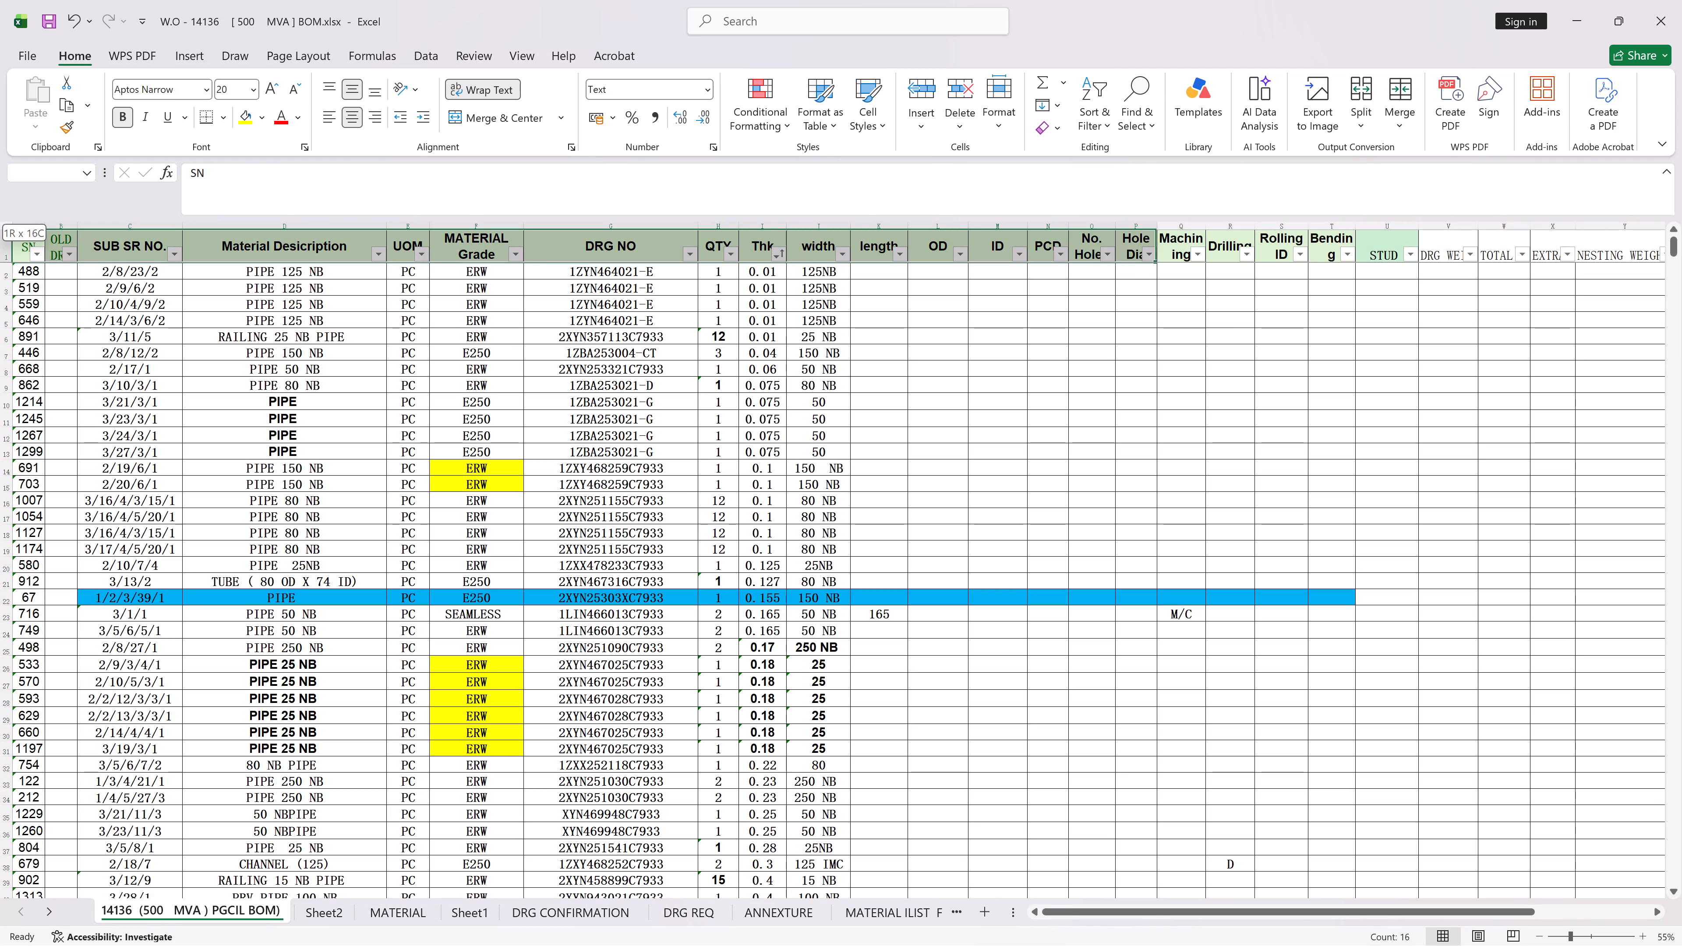
key("shift+Right")
key("shift+Right")
key("shift+Right")
key("shift+Right")
key("shift+Right")
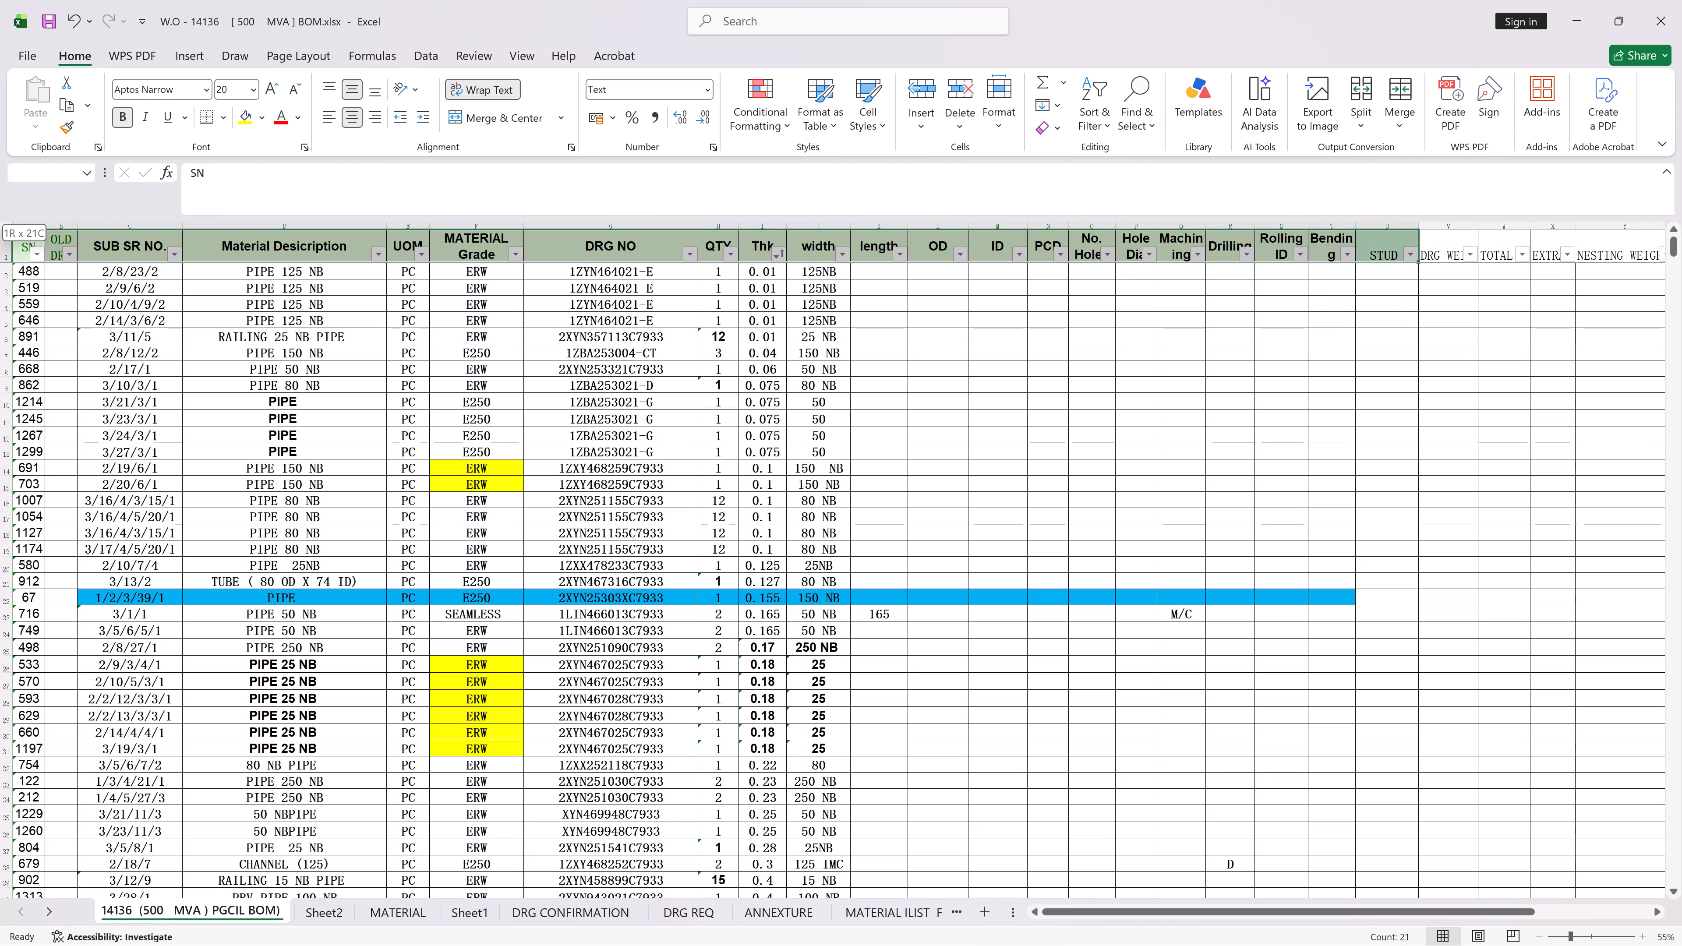
Extend the selection down to the last row with a thickness value, the TANK PULLEYE row numbered 76.
key("shift+Page_Down")
key("shift+Page_Down")
key("shift+Page_Down")
key("shift+Page_Down")
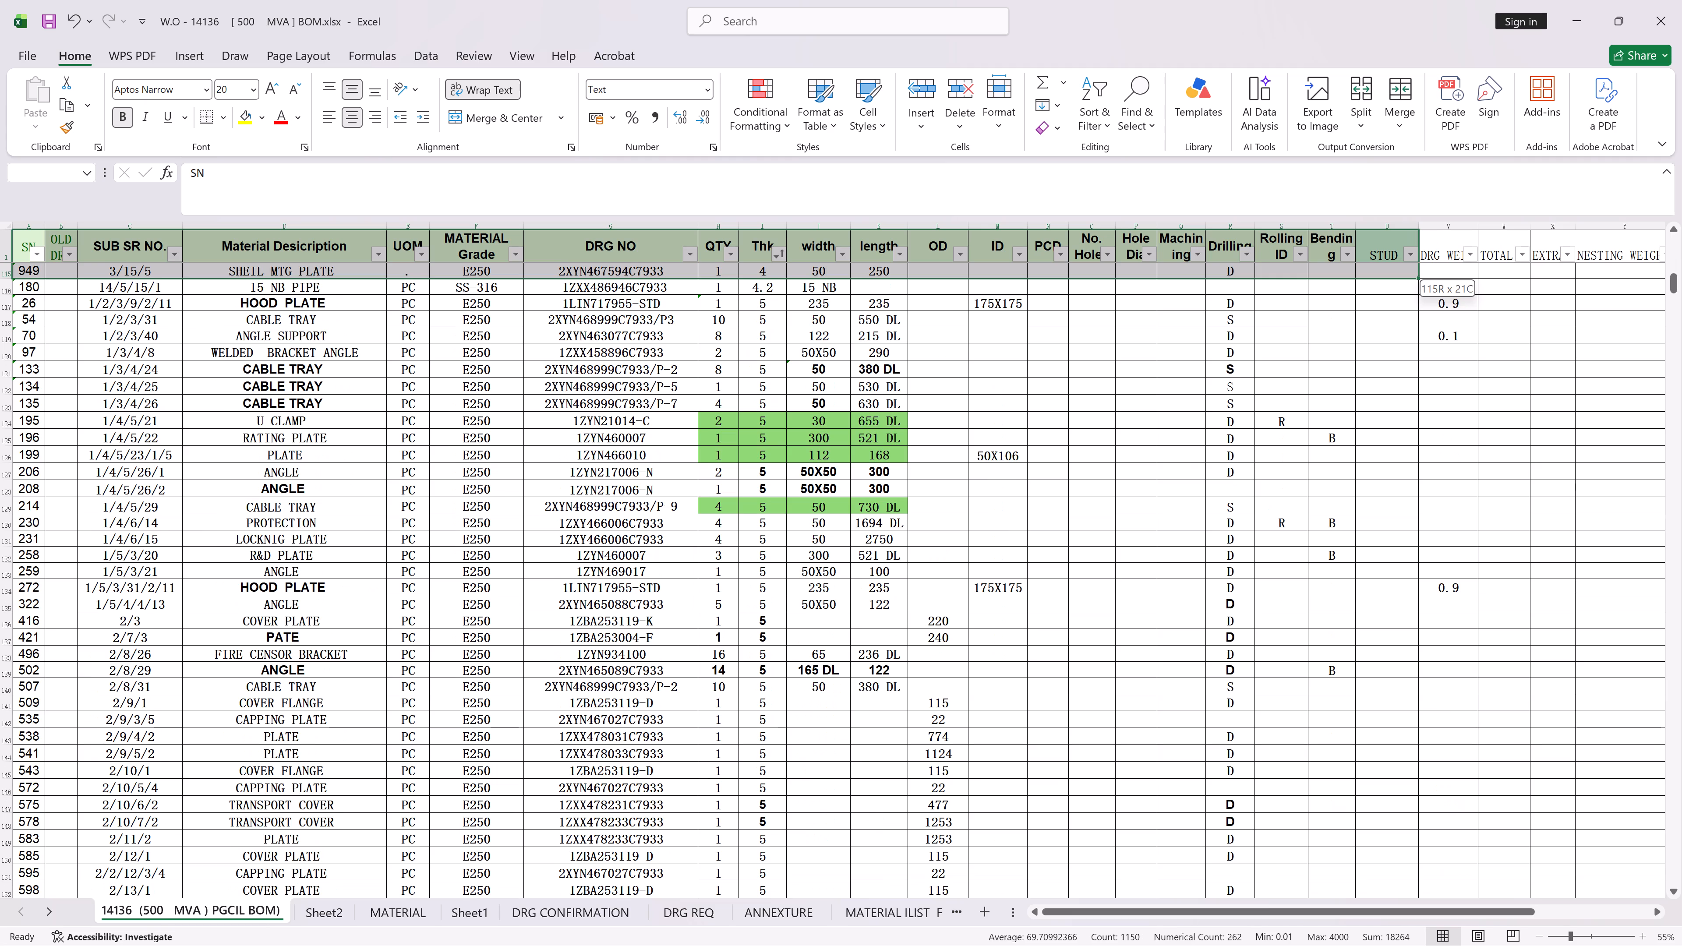
key("shift+Page_Down")
key("shift+Page_Down")
key("shift+Page_Down")
key("shift+Page_Down")
key("shift+Page_Down")
key("shift+Page_Down")
key("shift+Page_Down")
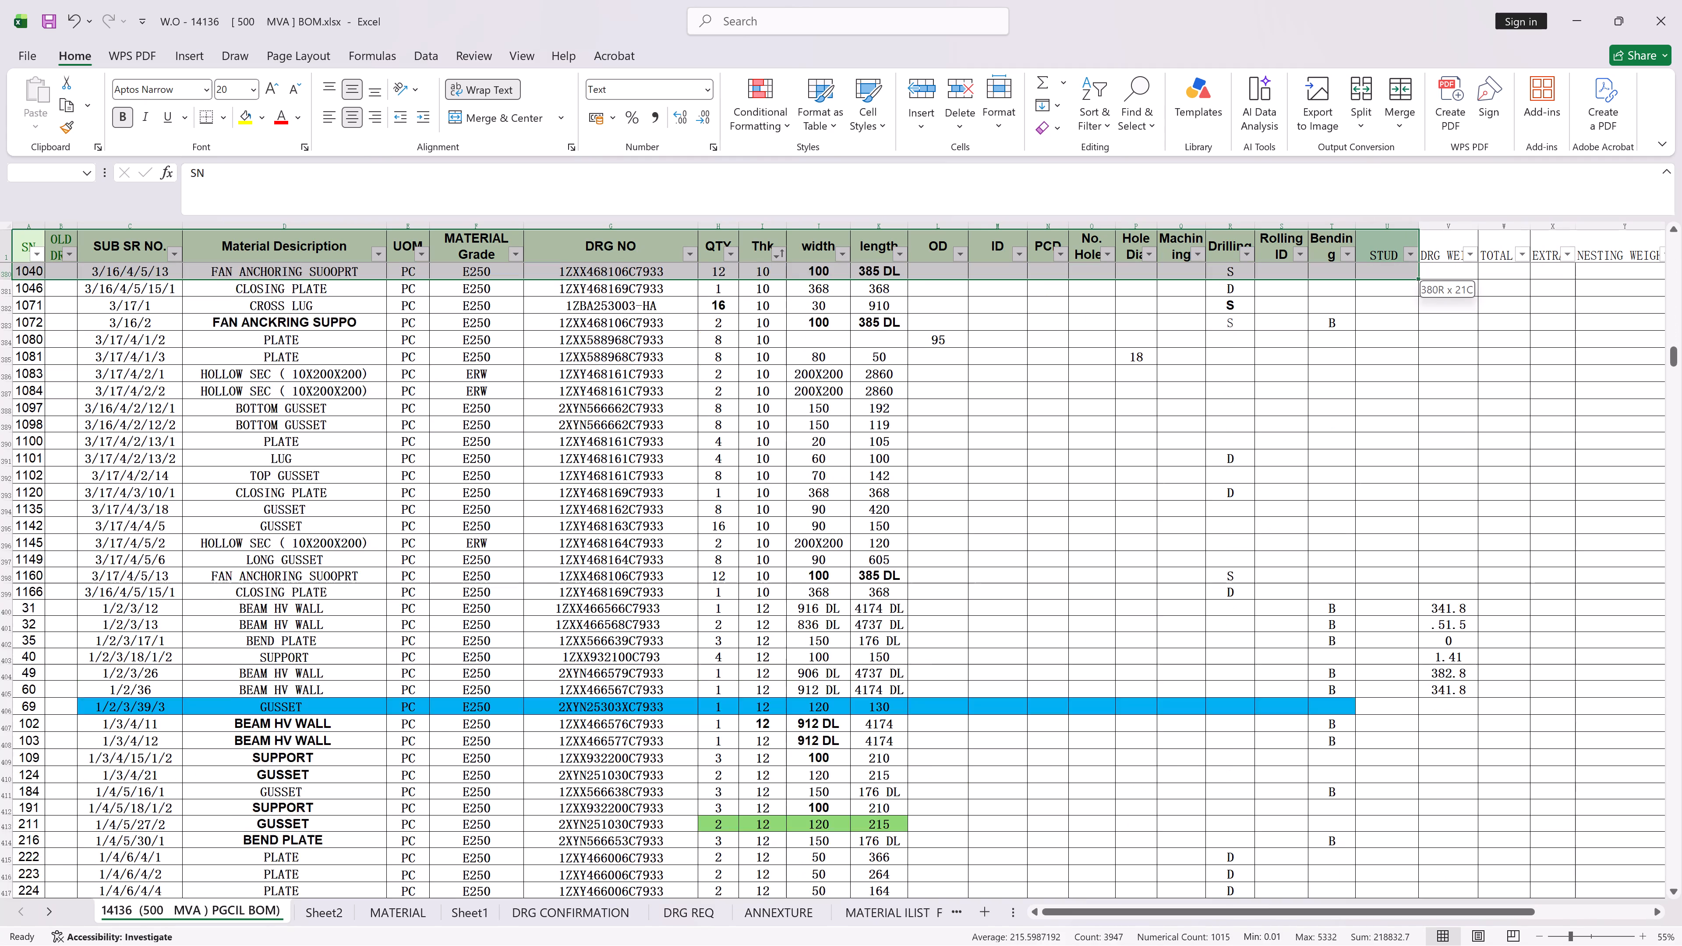
key("shift+Page_Down")
key("shift+Page_Down")
key("shift+Page_Down")
key("shift+Page_Down")
key("shift+Page_Down")
key("shift+Page_Down")
key("shift+Page_Down")
key("shift+Page_Down")
key("shift+Page_Down")
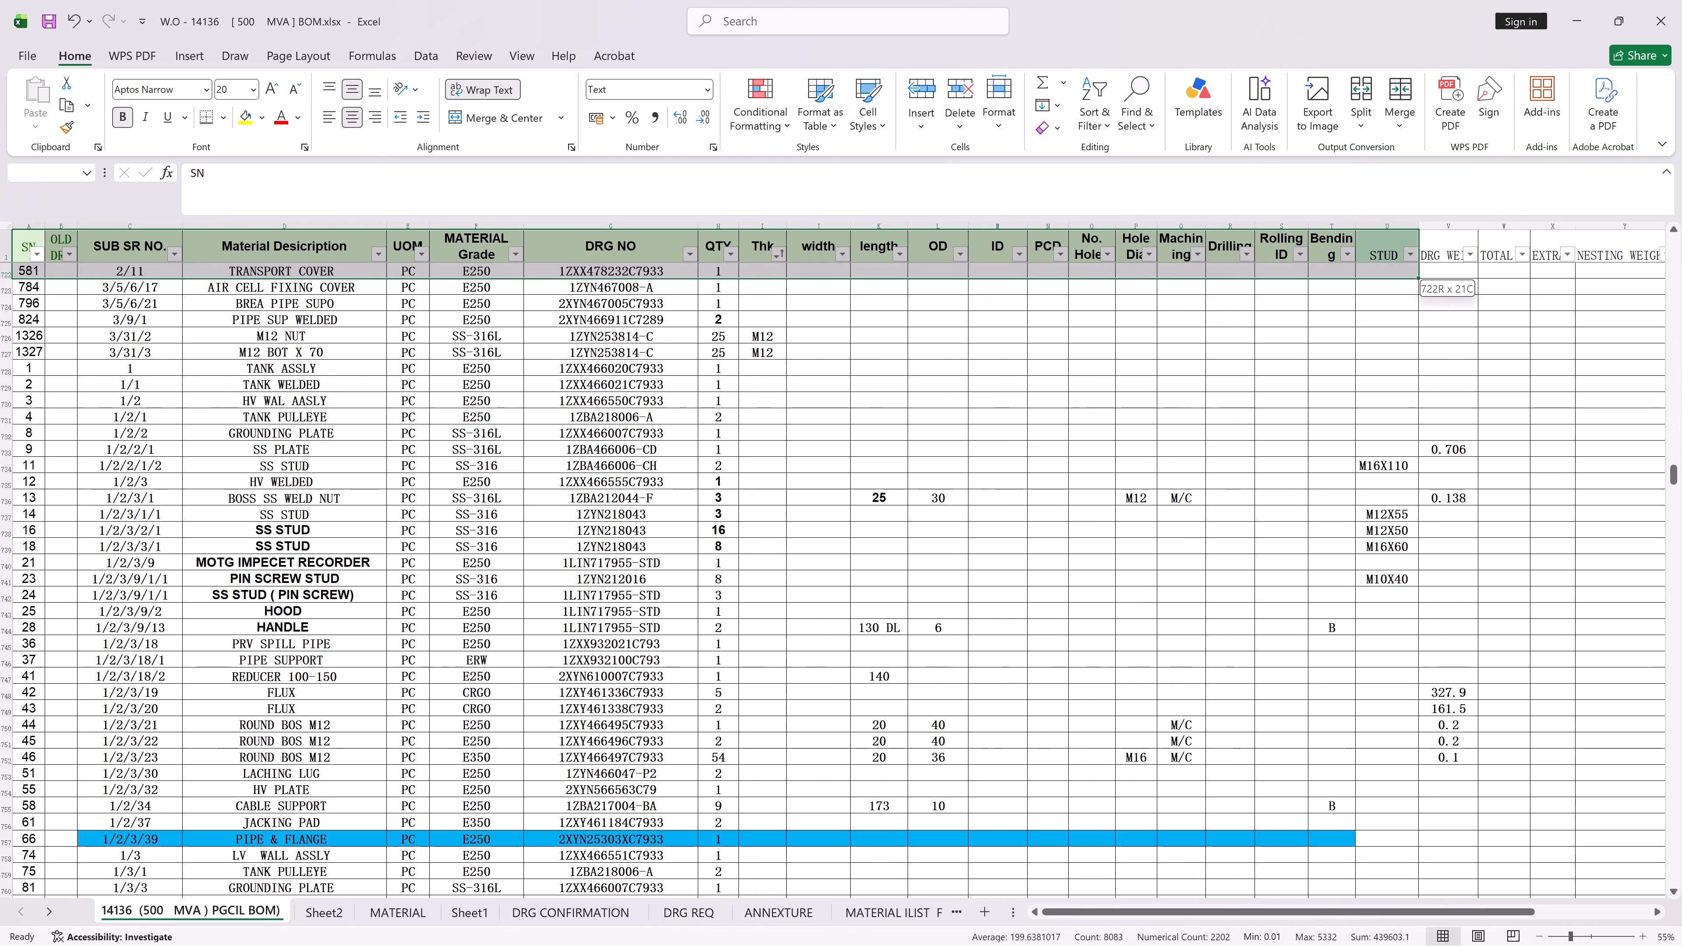
key("shift+Page_Down")
key("shift+Page_Down")
key("shift+Page_Down")
key("shift+Page_Down")
key("shift+Page_Up")
key("shift+Page_Up")
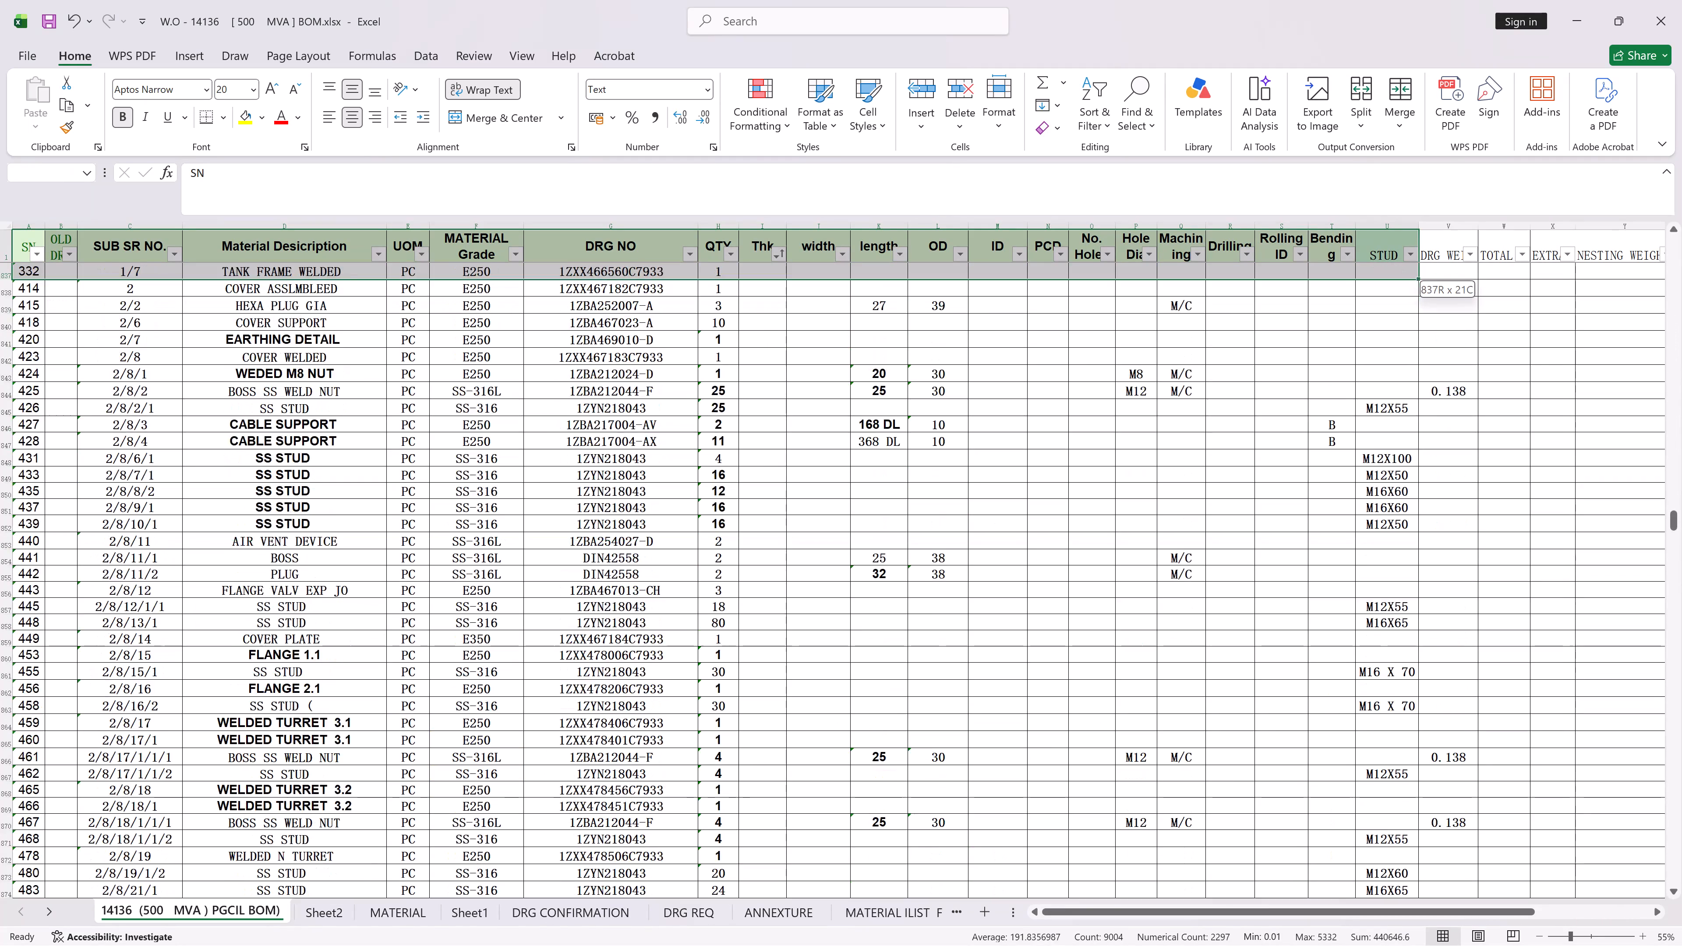
key("shift+Page_Up")
key("shift+Page_Up")
key("shift+Page_Up")
key("shift+Page_Up")
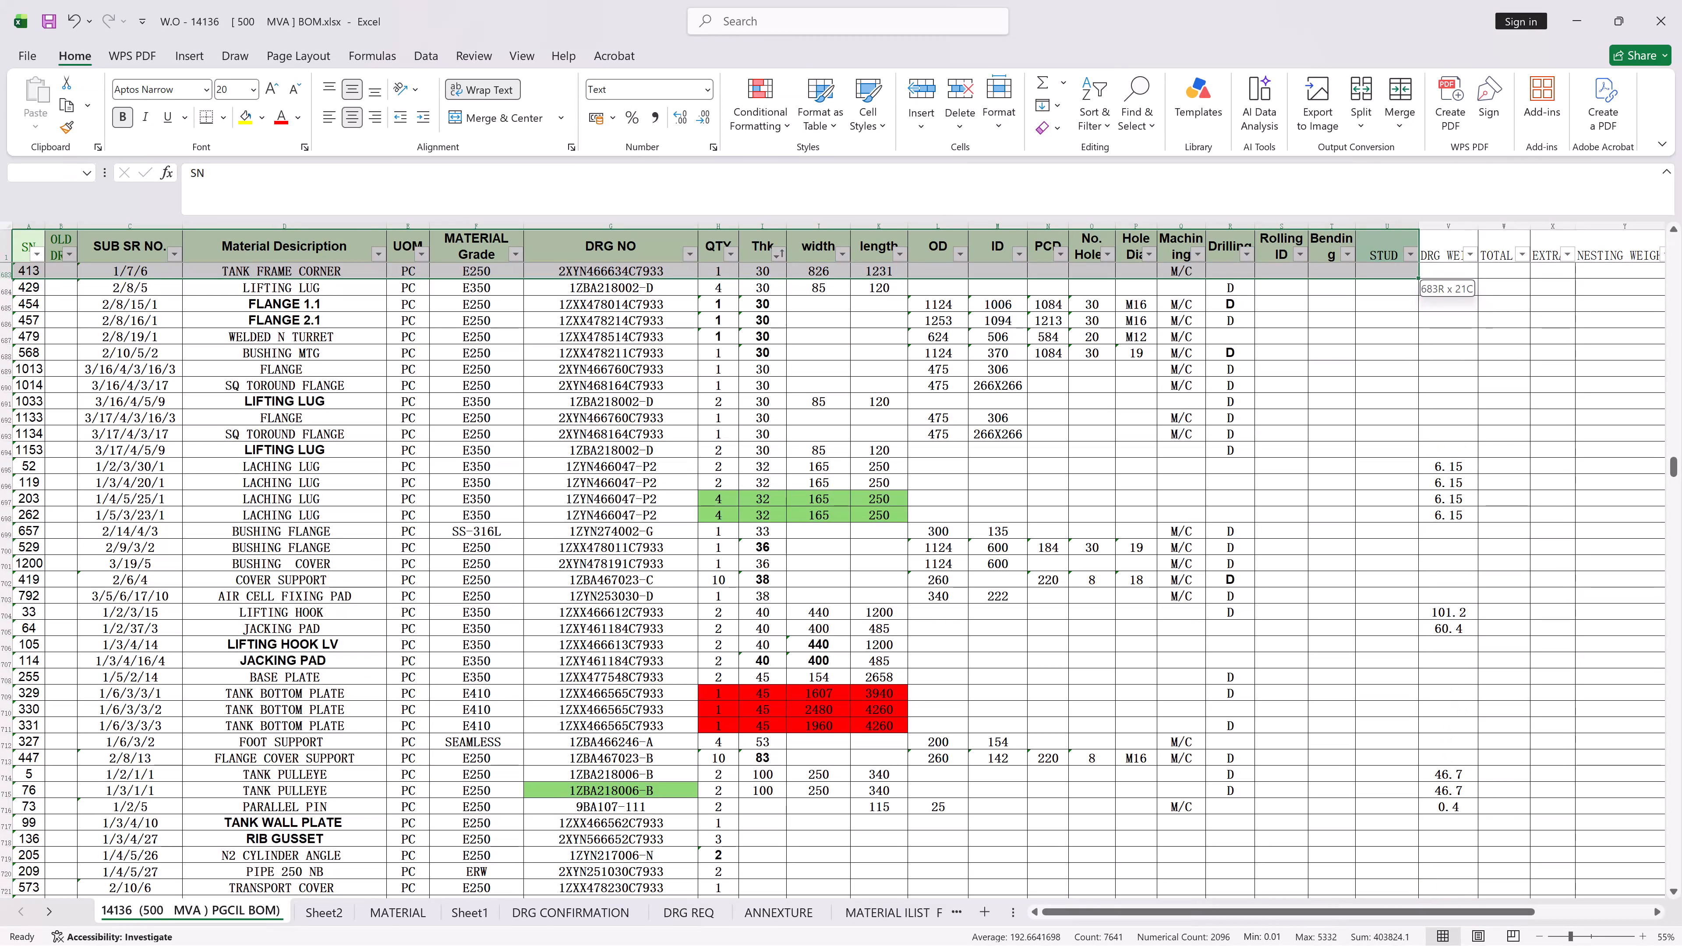
key("shift+Down")
key("shift+Down")
key("shift+Down")
key("shift+Down")
key("shift+Down")
key("shift+Down")
key("shift+Down")
key("shift+Down")
key("shift+Down")
key("shift+Down")
key("shift+Down")
key("shift+Down")
key("shift+Down")
key("shift+Down")
key("shift+Down")
key("shift+Down")
key("shift+Down")
key("shift+Down")
key("shift+Down")
key("shift+Down")
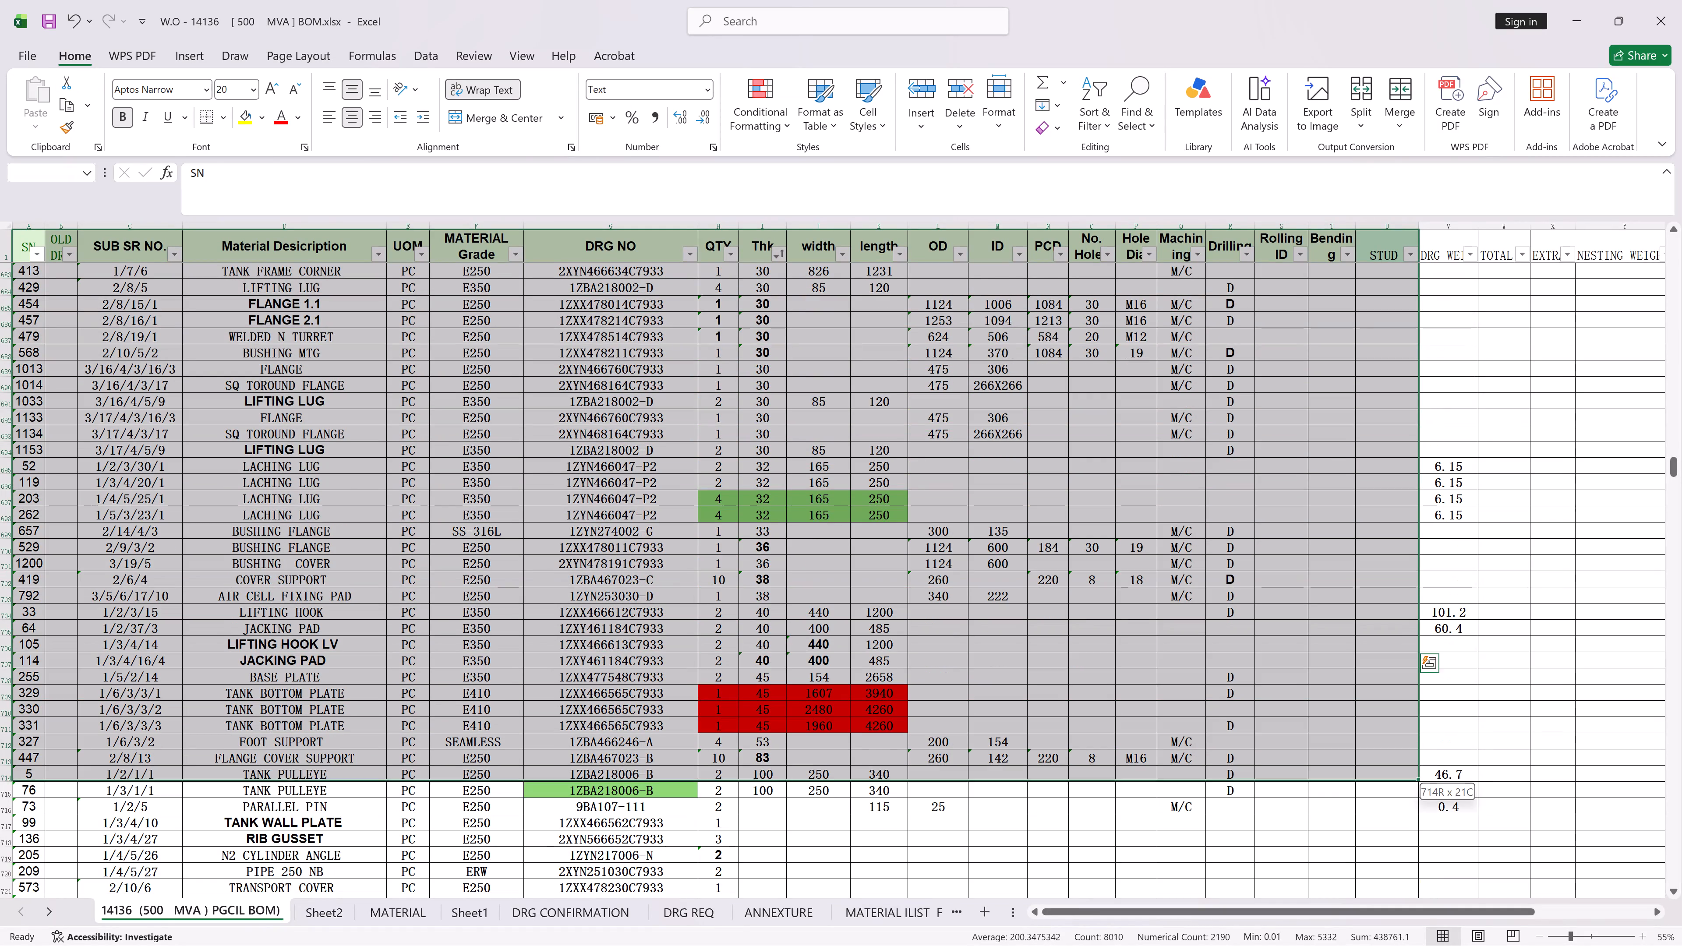
key("shift+Down")
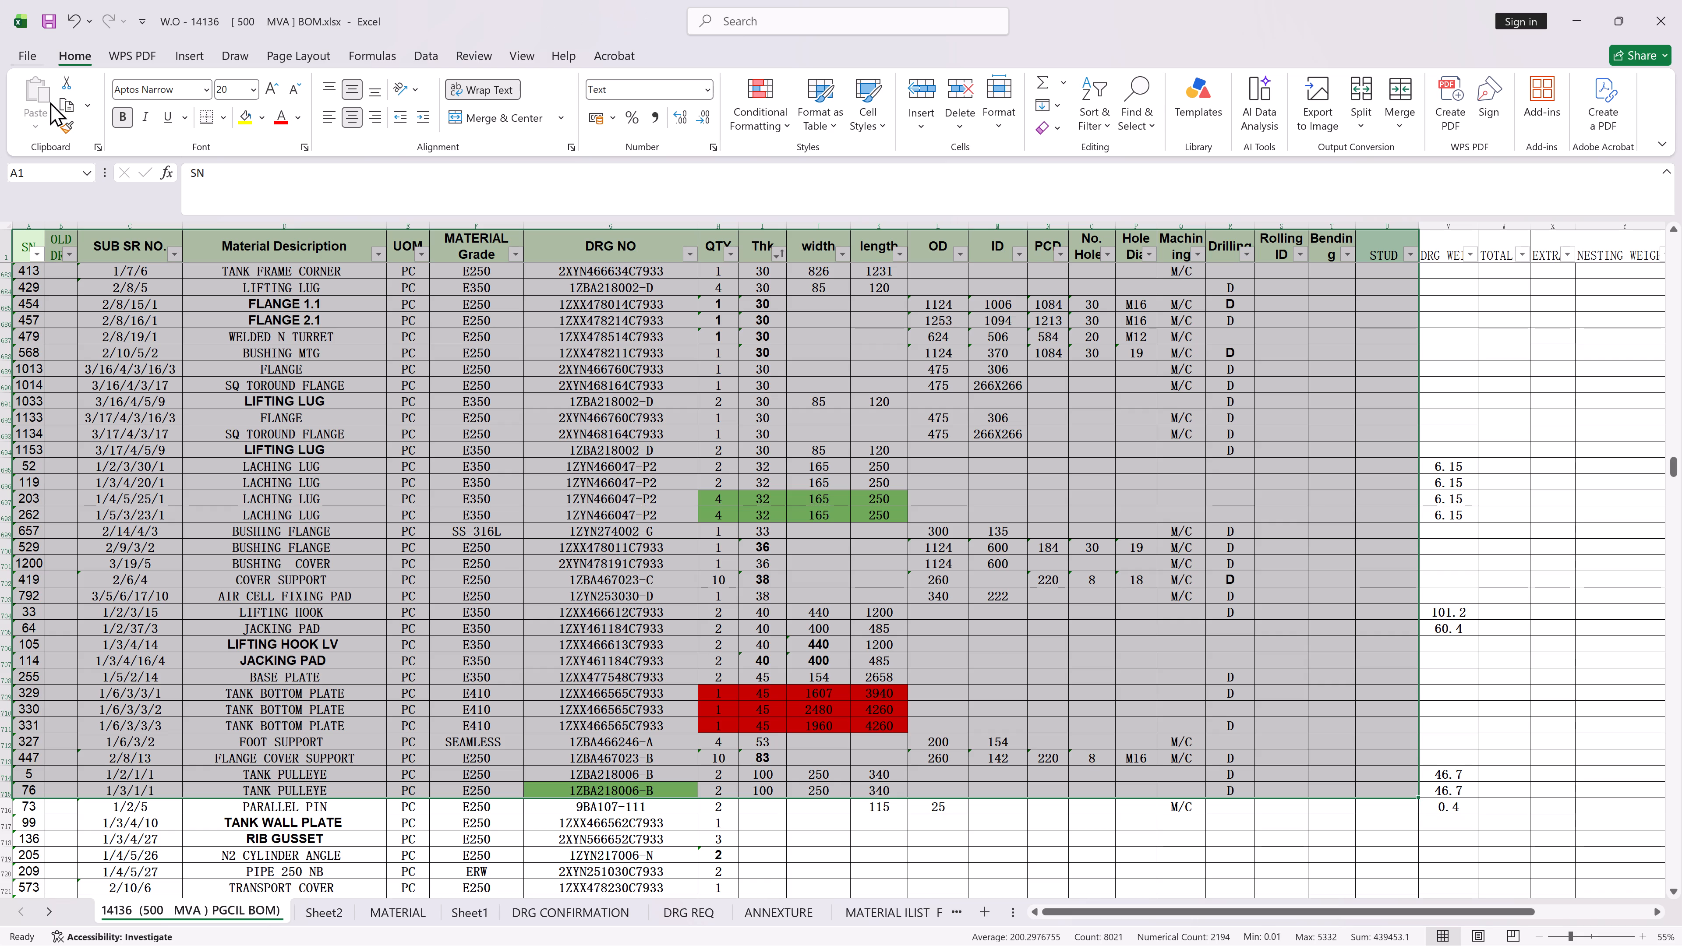
Open the print settings and restrict printing to the current selection.
left_click(21, 57)
left_click(32, 600)
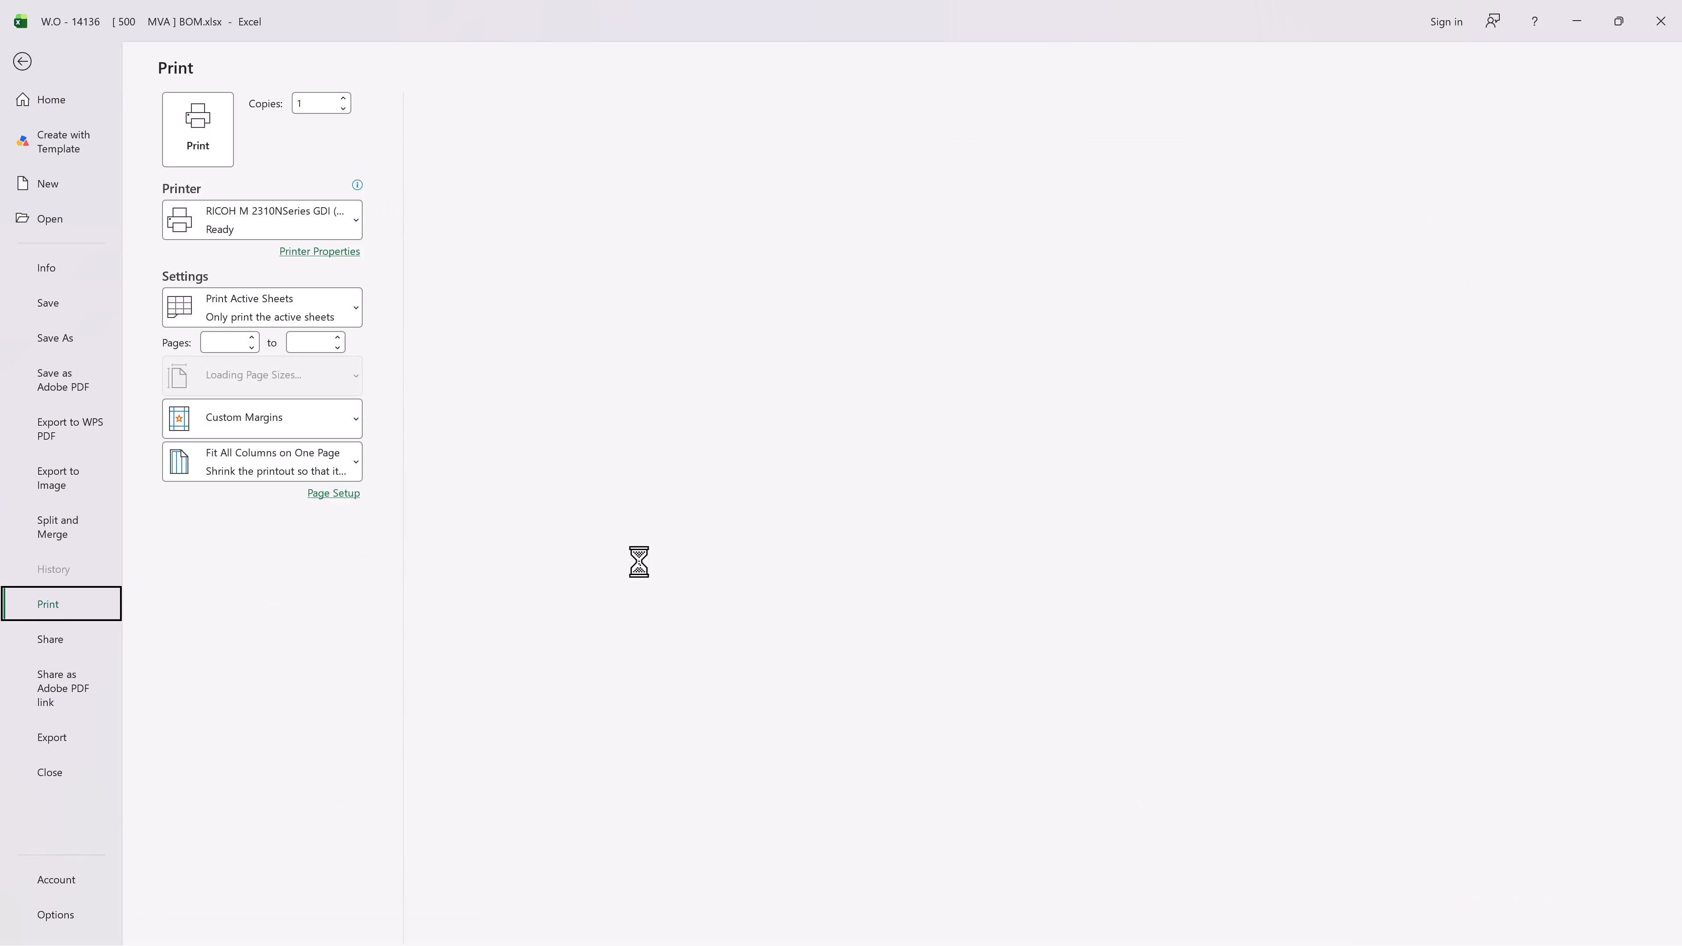
left_click(279, 295)
left_click(293, 441)
Choose a print profile and landscape orientation in the RICOH printer's properties.
left_click(309, 251)
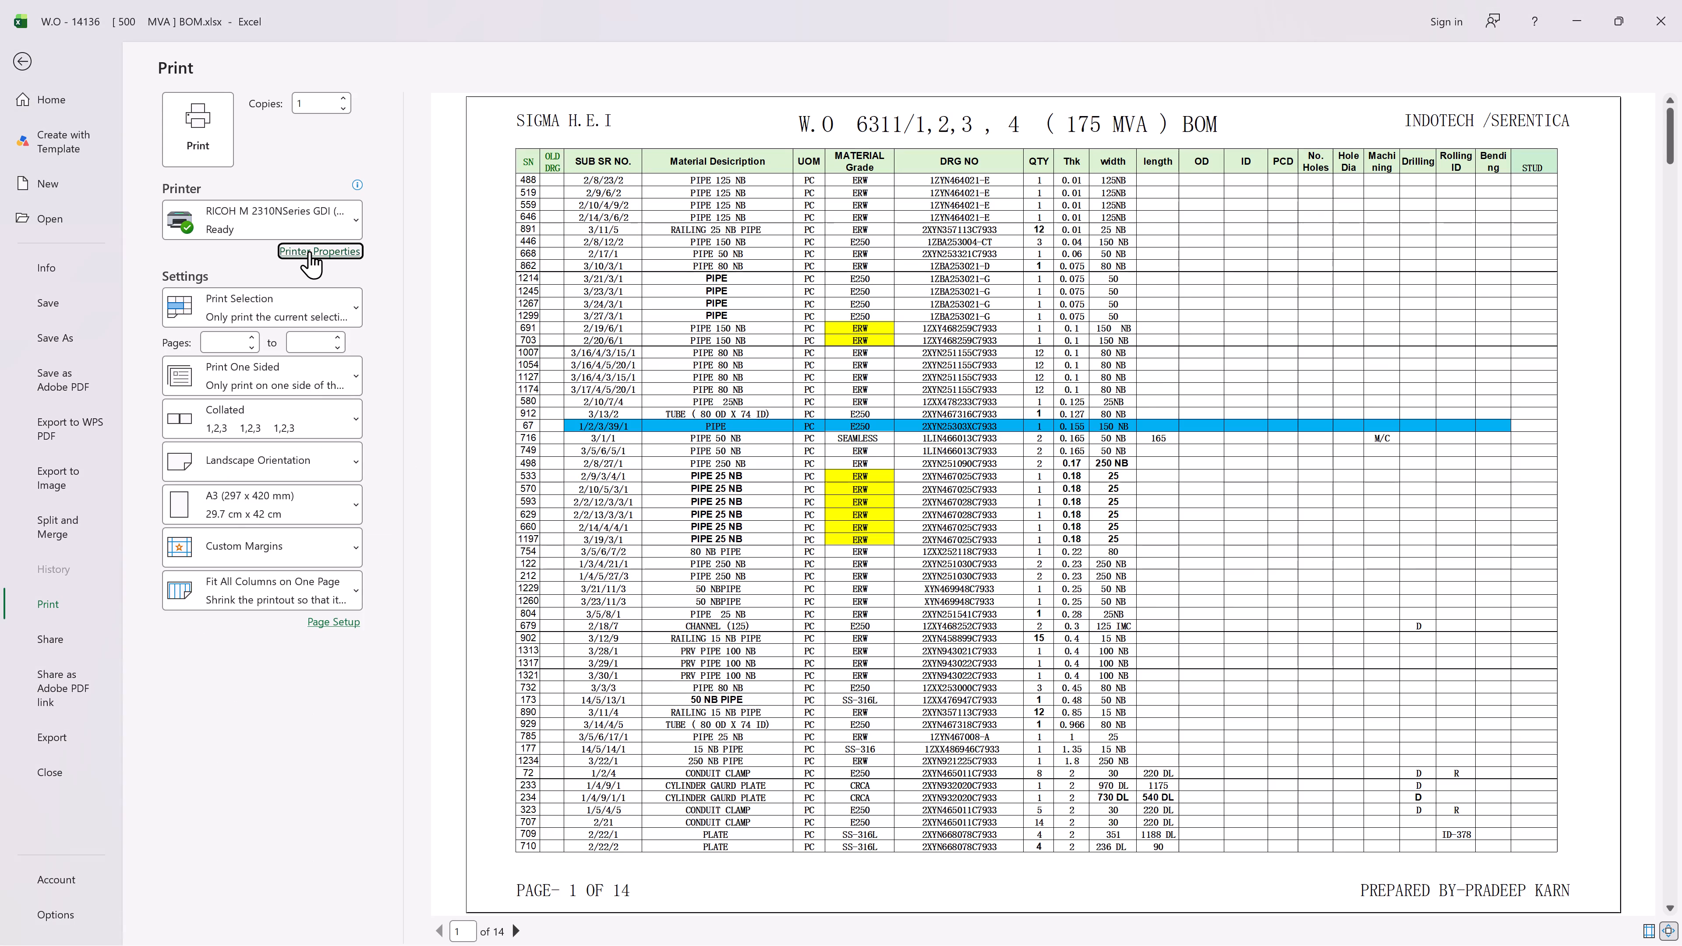
left_click(151, 324)
left_click(115, 362)
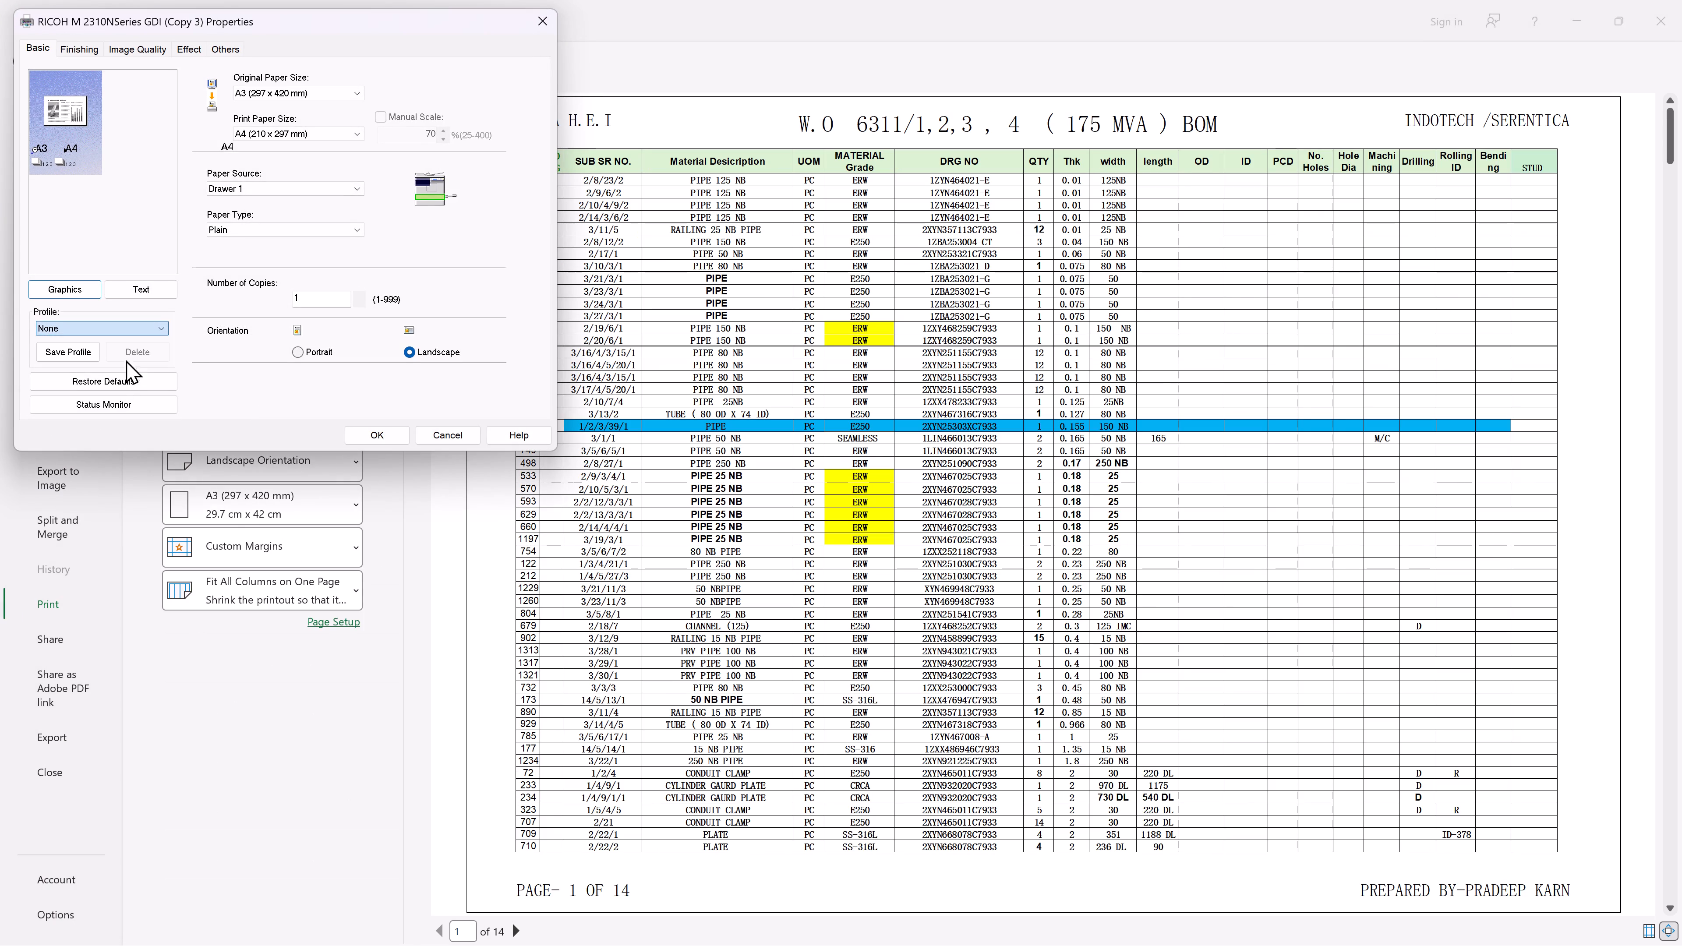
left_click(424, 351)
left_click(389, 434)
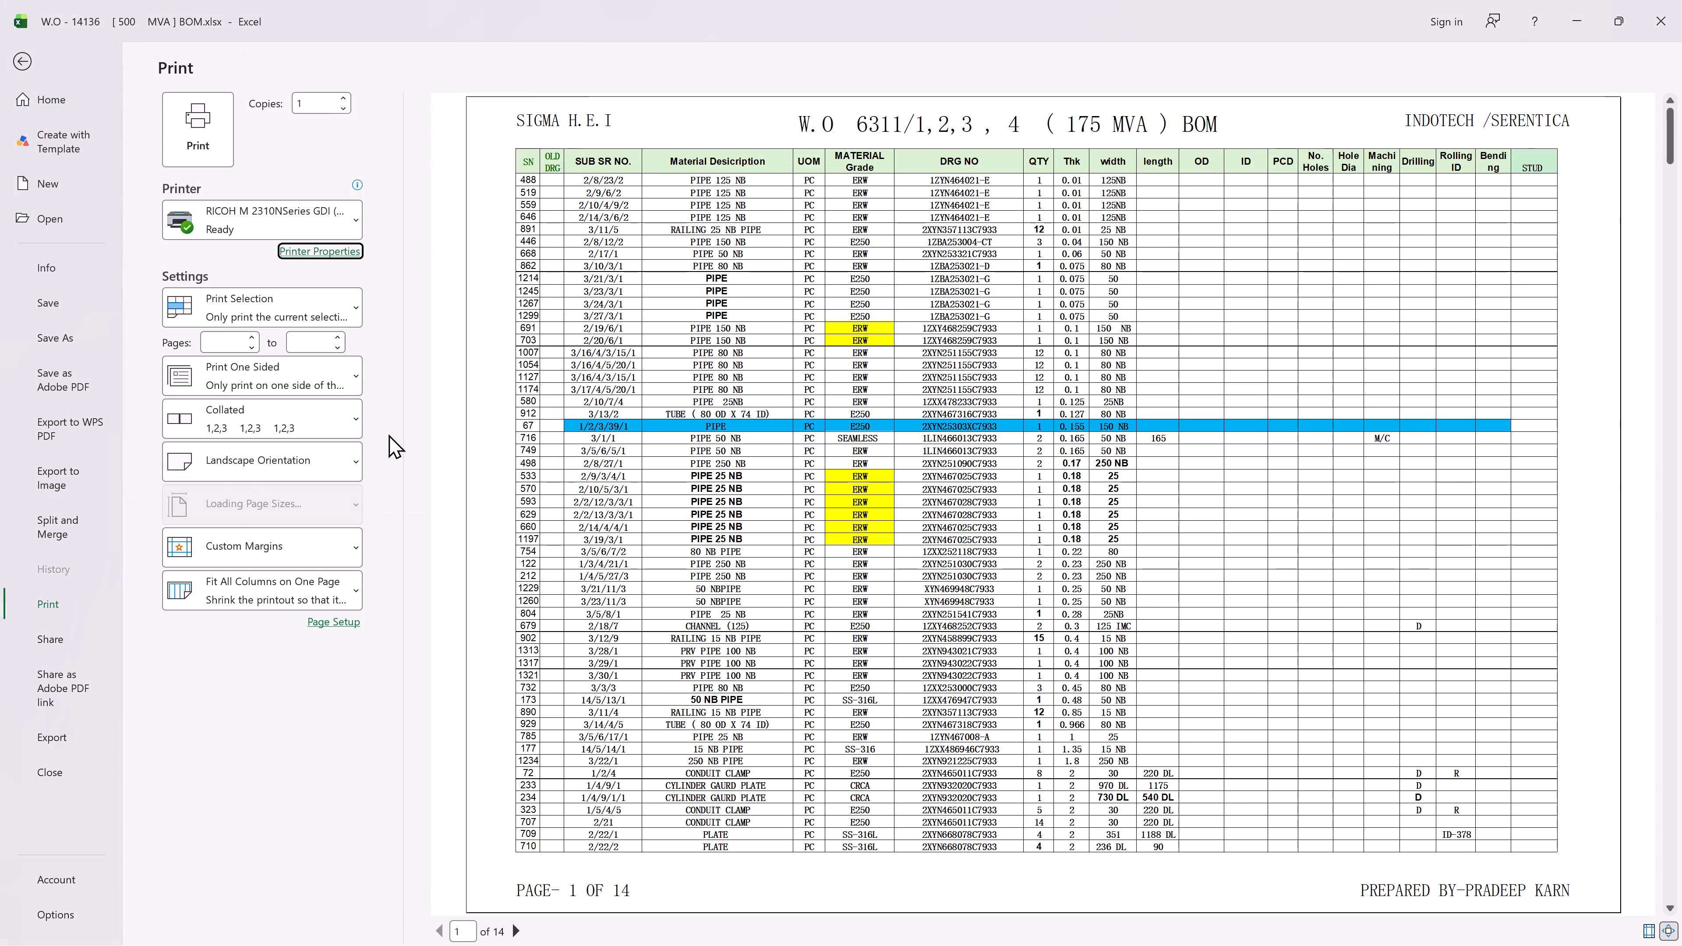
Look through the pages of the print preview to check the thickness-sorted BOM and its header.
scroll(909, 374, "down", 10)
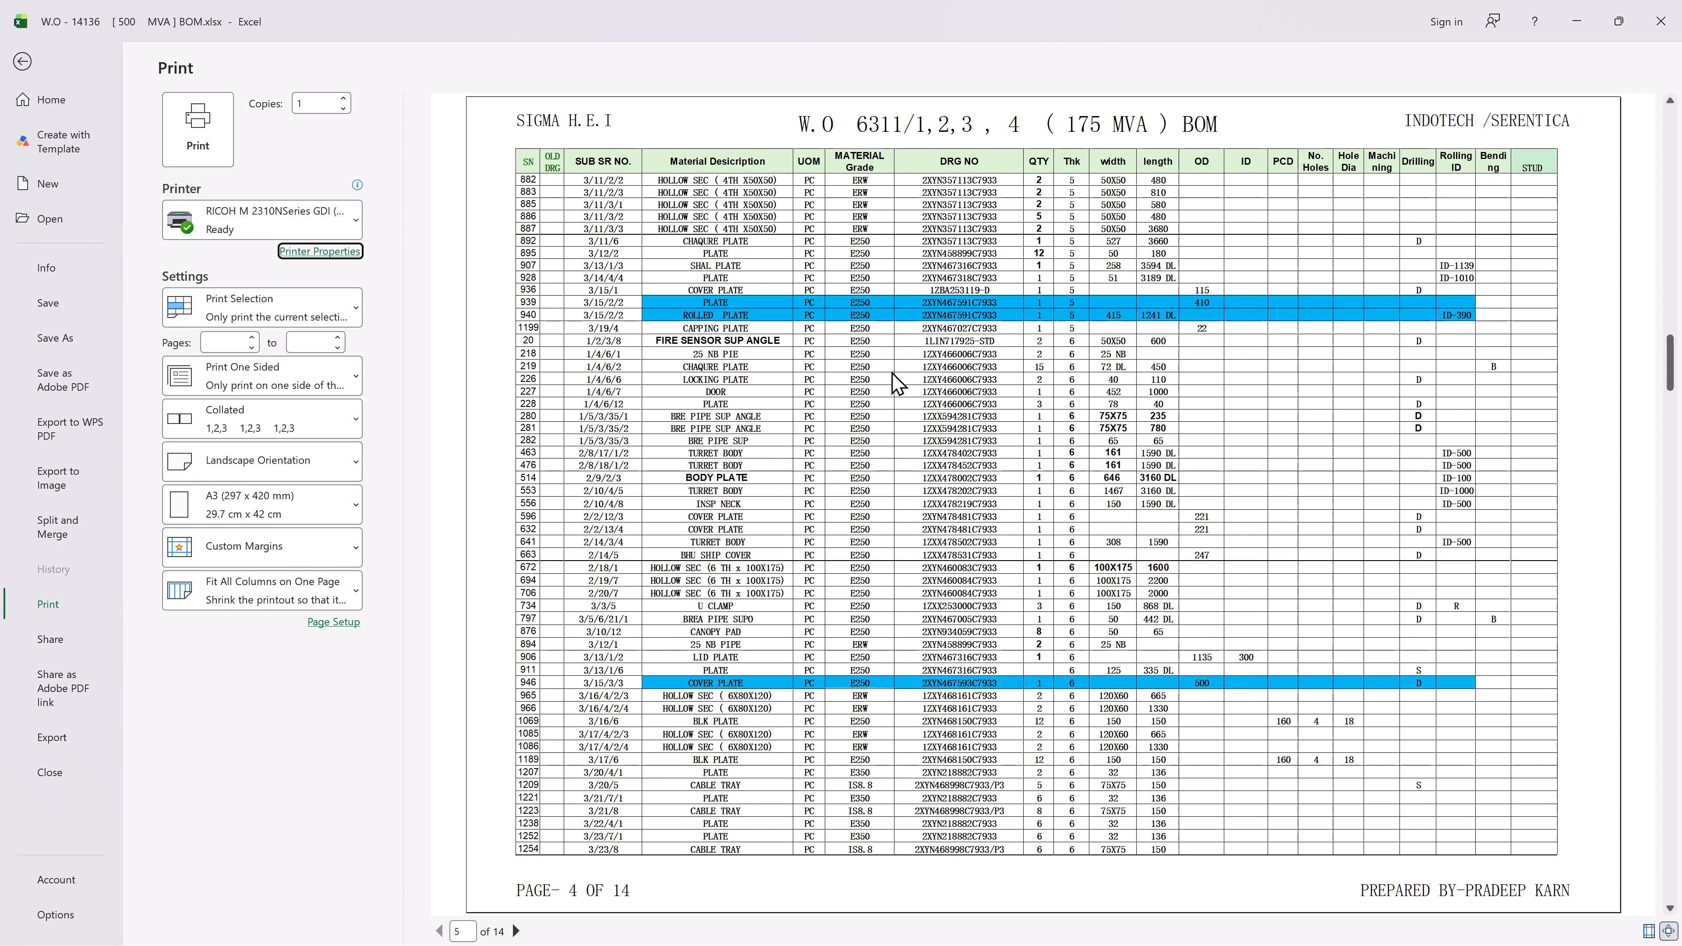
scroll(891, 371, "down", 18)
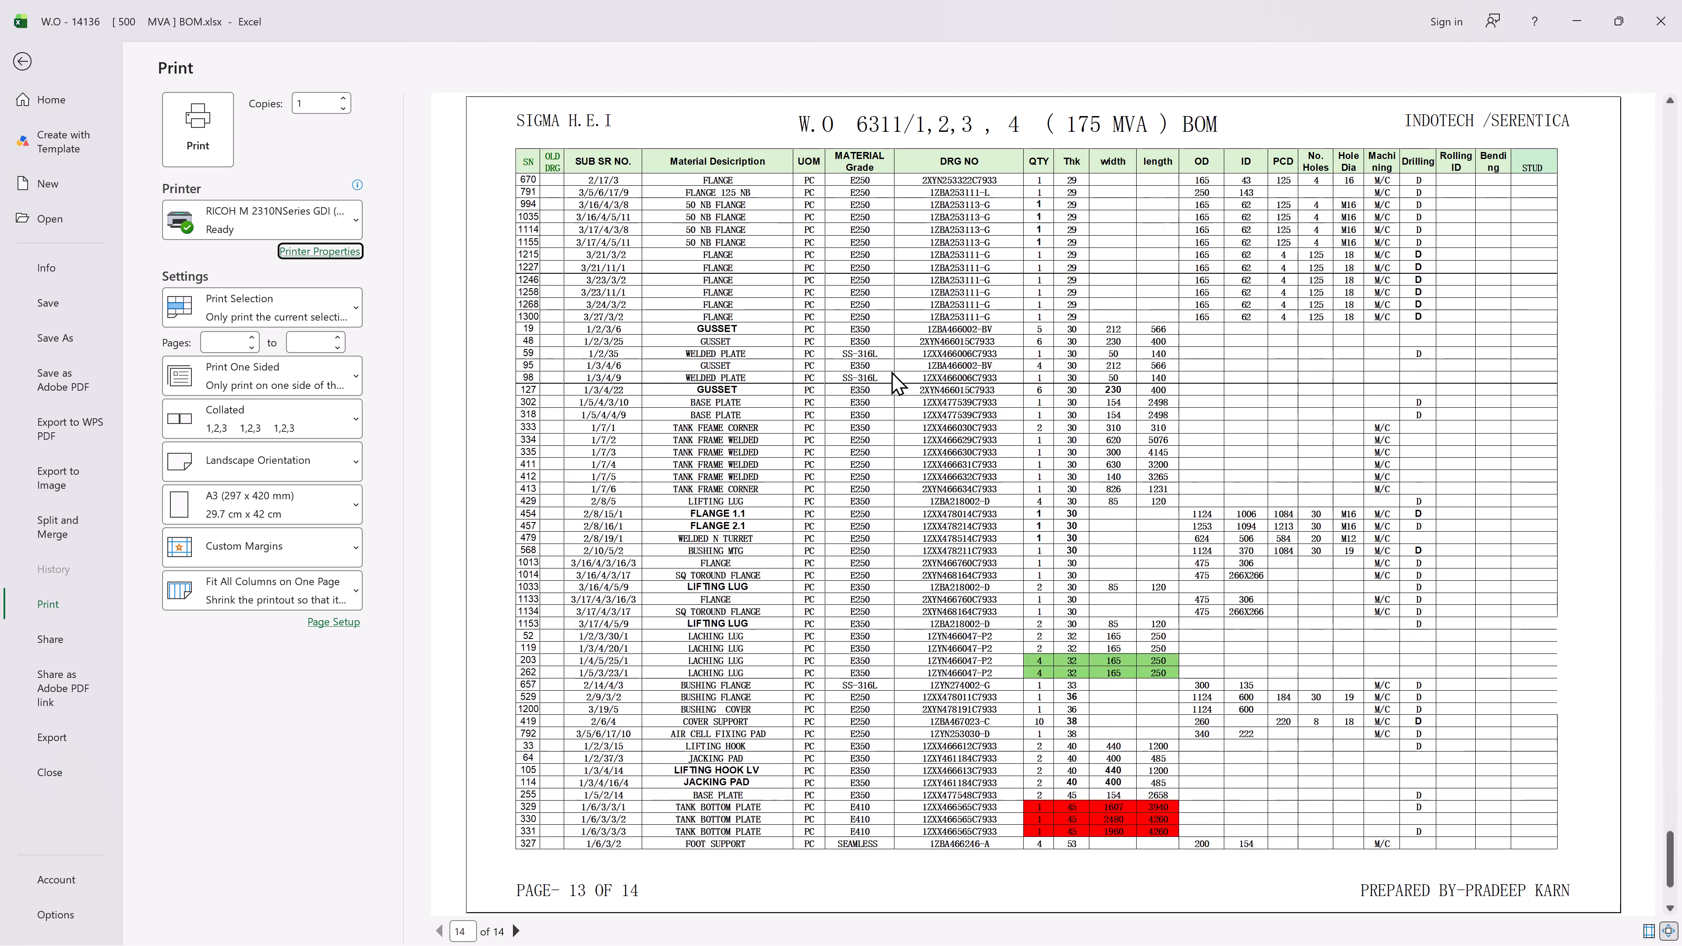
scroll(891, 371, "down", 5)
scroll(748, 445, "up", 16)
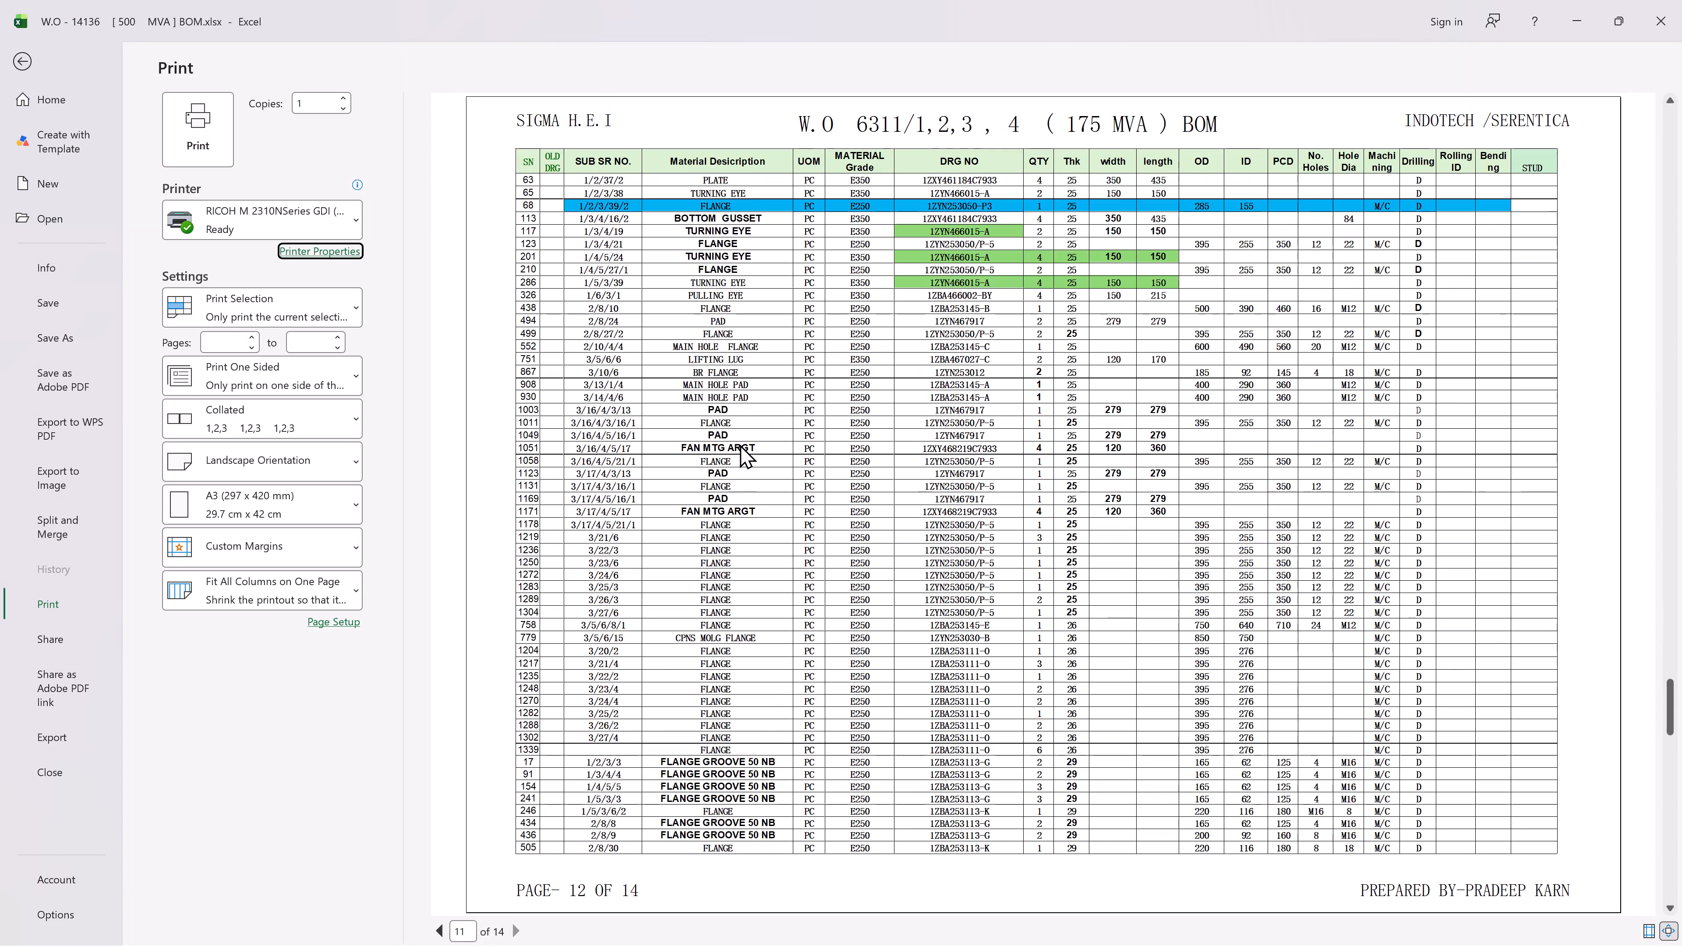
scroll(740, 444, "up", 20)
scroll(740, 444, "up", 20)
scroll(740, 444, "up", 3)
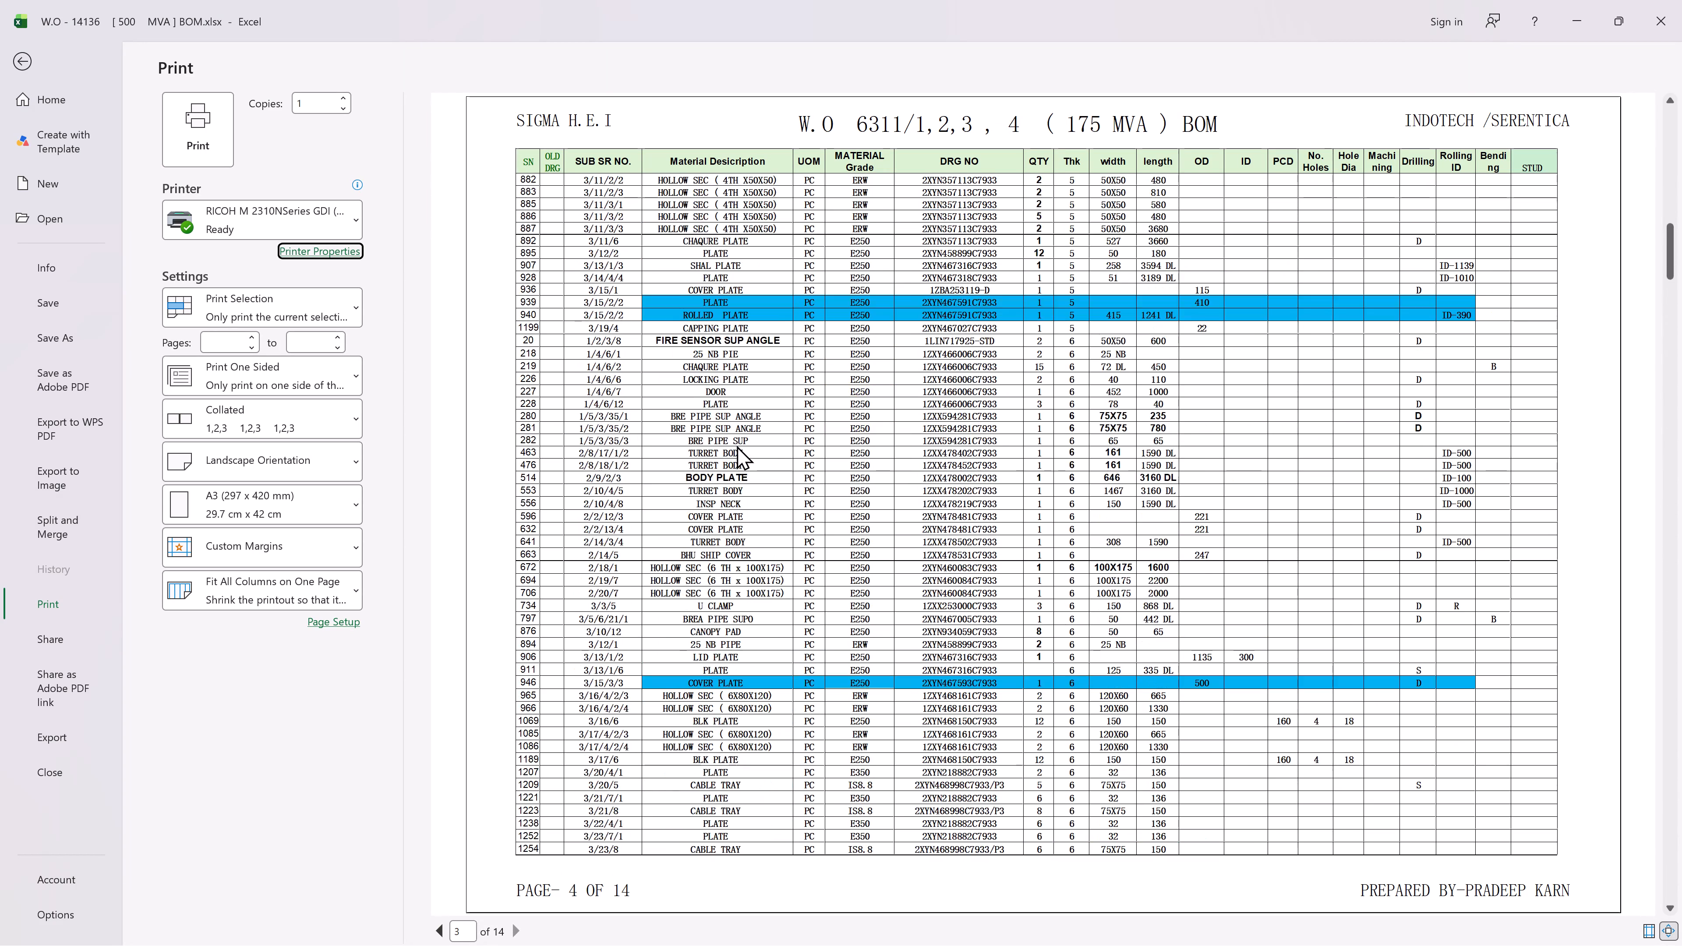
scroll(737, 445, "up", 10)
Replace the centre header text after "W.O" with "14136 [ 500 mva ] thickness list".
left_click(339, 624)
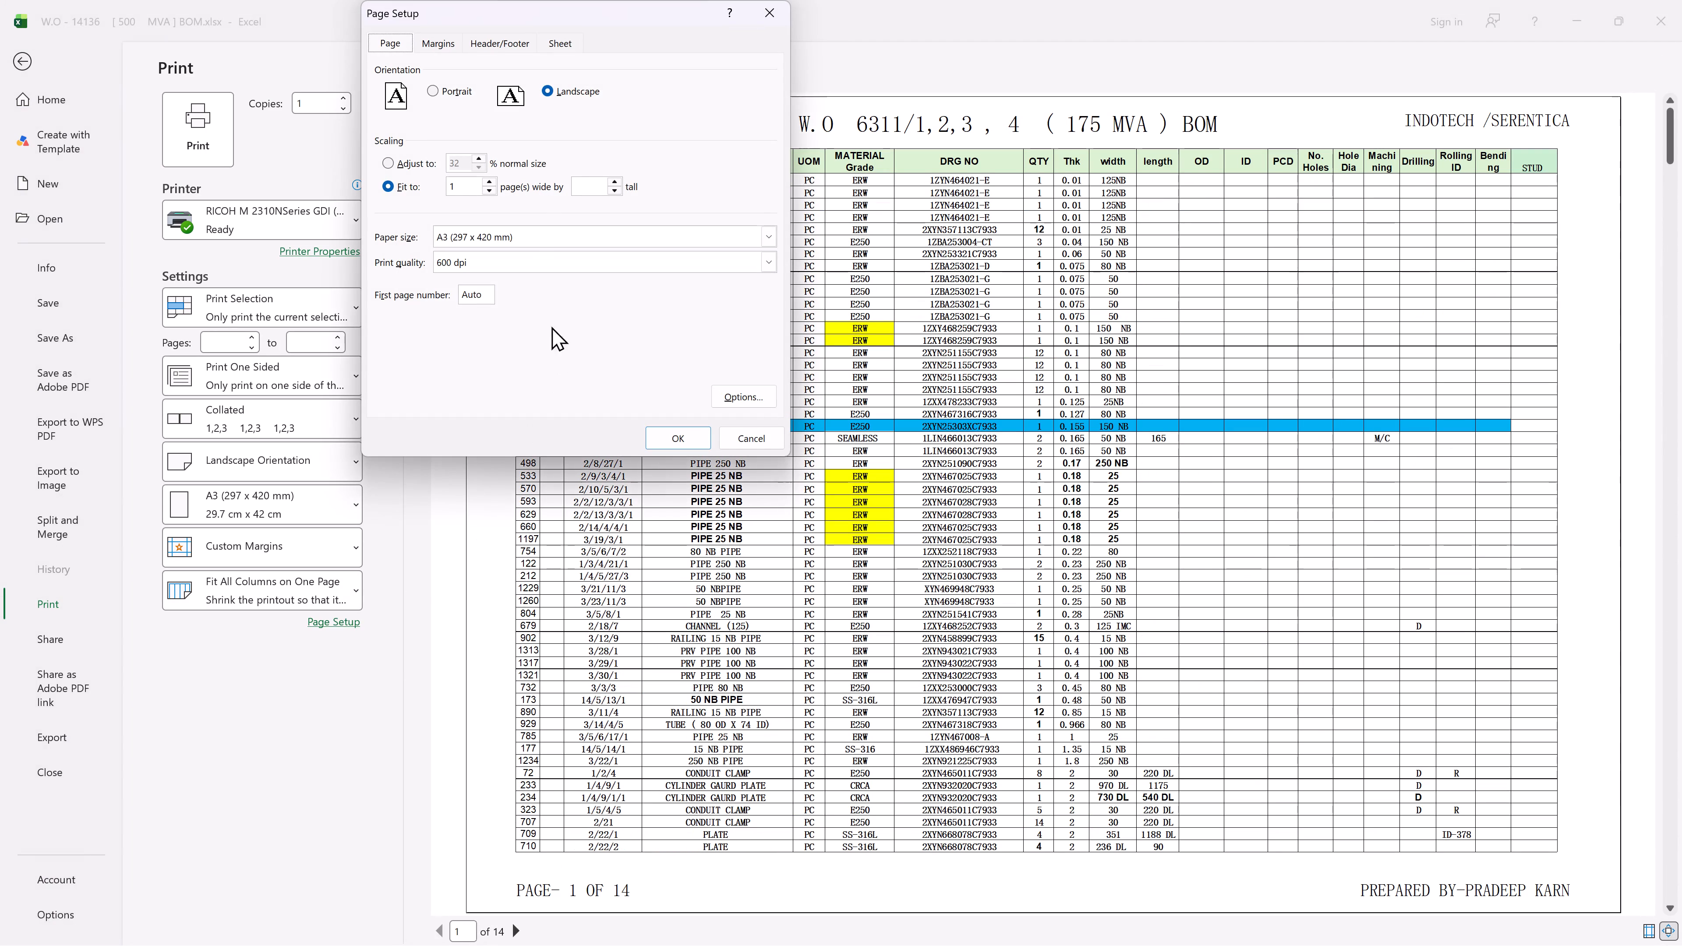
left_click(514, 41)
left_click(542, 170)
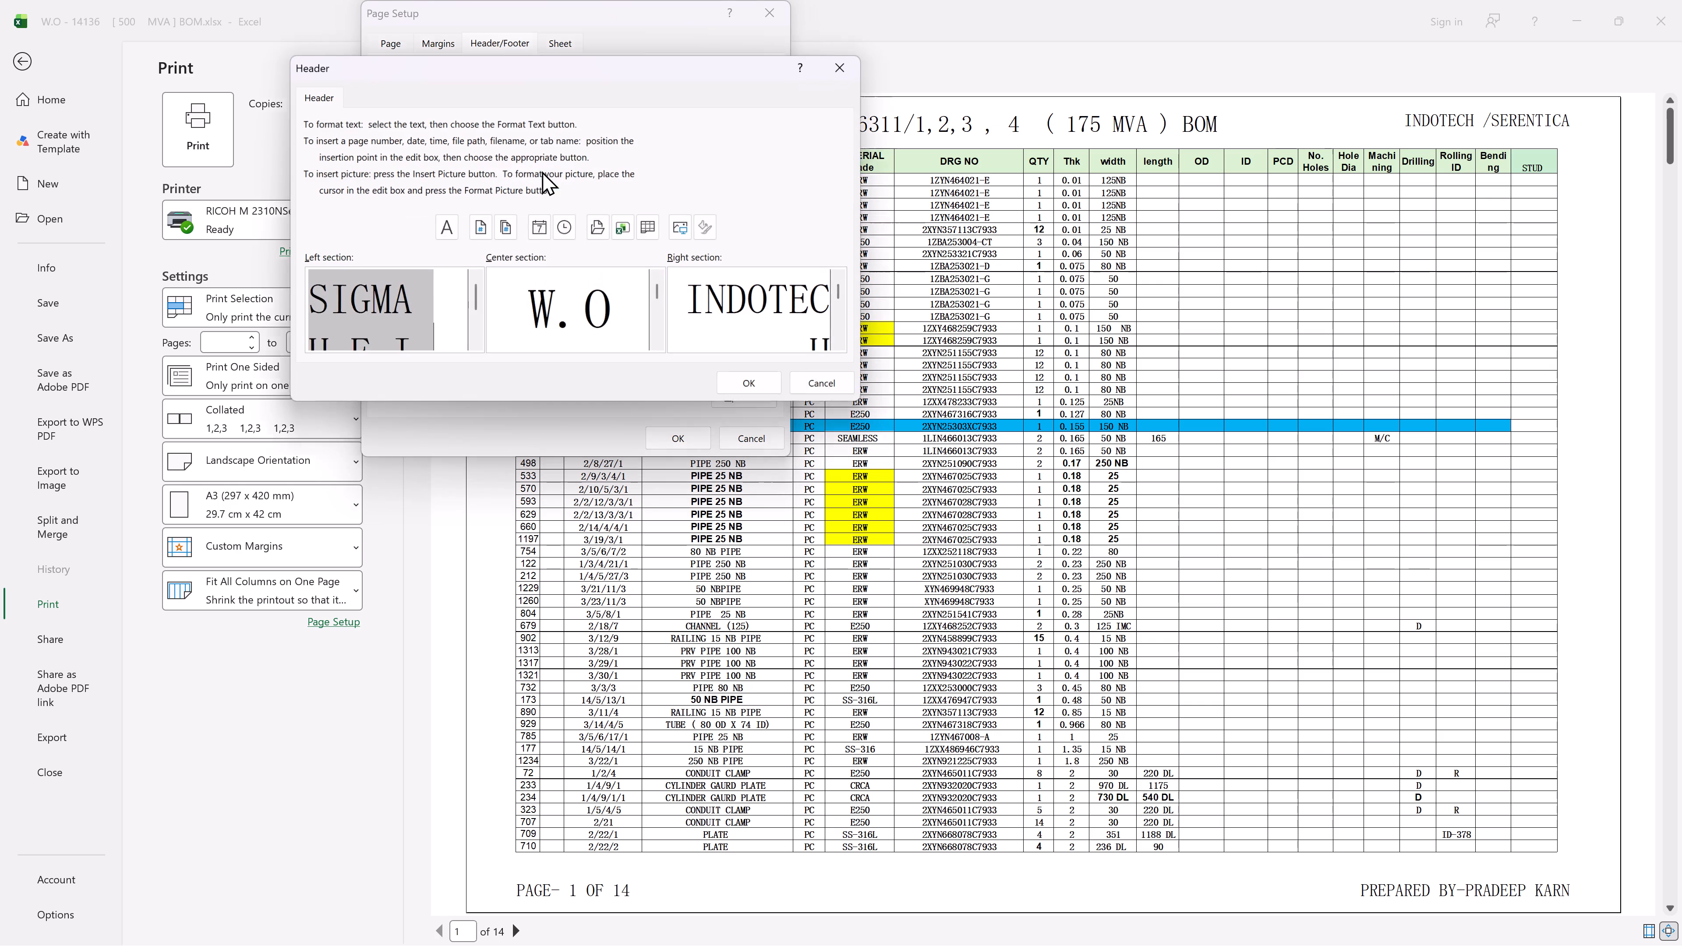
left_click(604, 326)
key("BackSpace")
key("BackSpace")
key("BackSpace")
key("BackSpace")
key("BackSpace")
key("BackSpace")
key("BackSpace")
key("BackSpace")
key("BackSpace")
key("BackSpace")
key("BackSpace")
key("BackSpace")
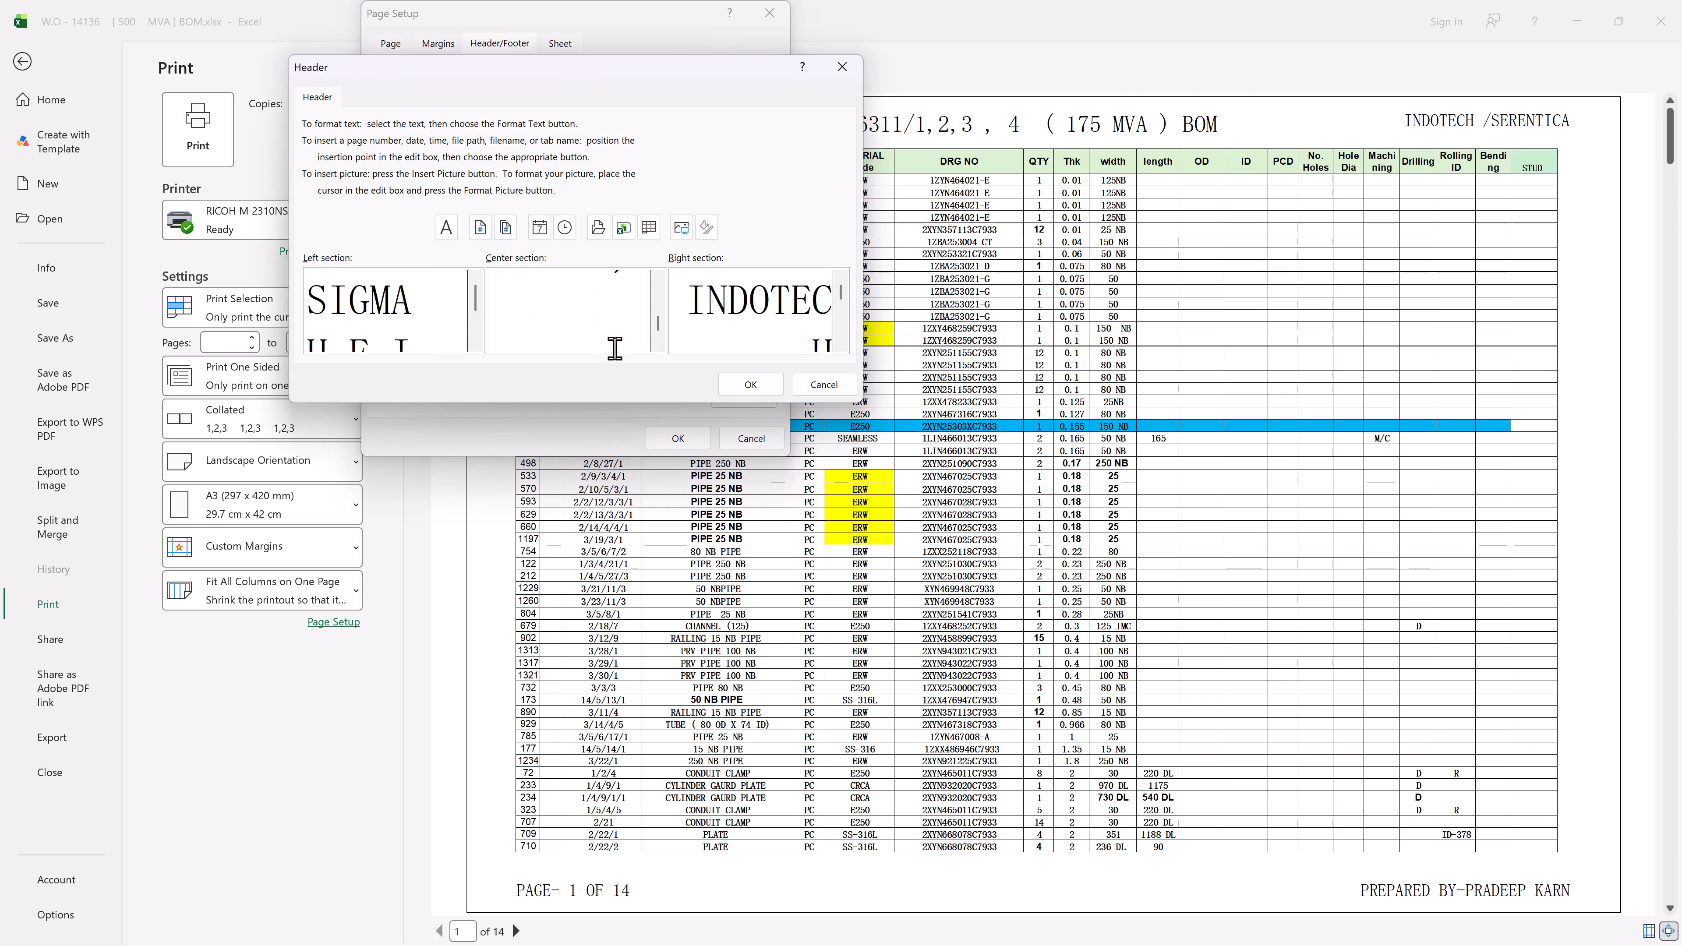
key("BackSpace")
key("BackSpace")
key("BackSpace")
key("BackSpace")
key("BackSpace")
key("BackSpace")
key("BackSpace")
key("BackSpace")
key("BackSpace")
key("BackSpace")
key("BackSpace")
key("BackSpace")
key("BackSpace")
key("BackSpace")
key("BackSpace")
key("BackSpace")
key("BackSpace")
key("BackSpace")
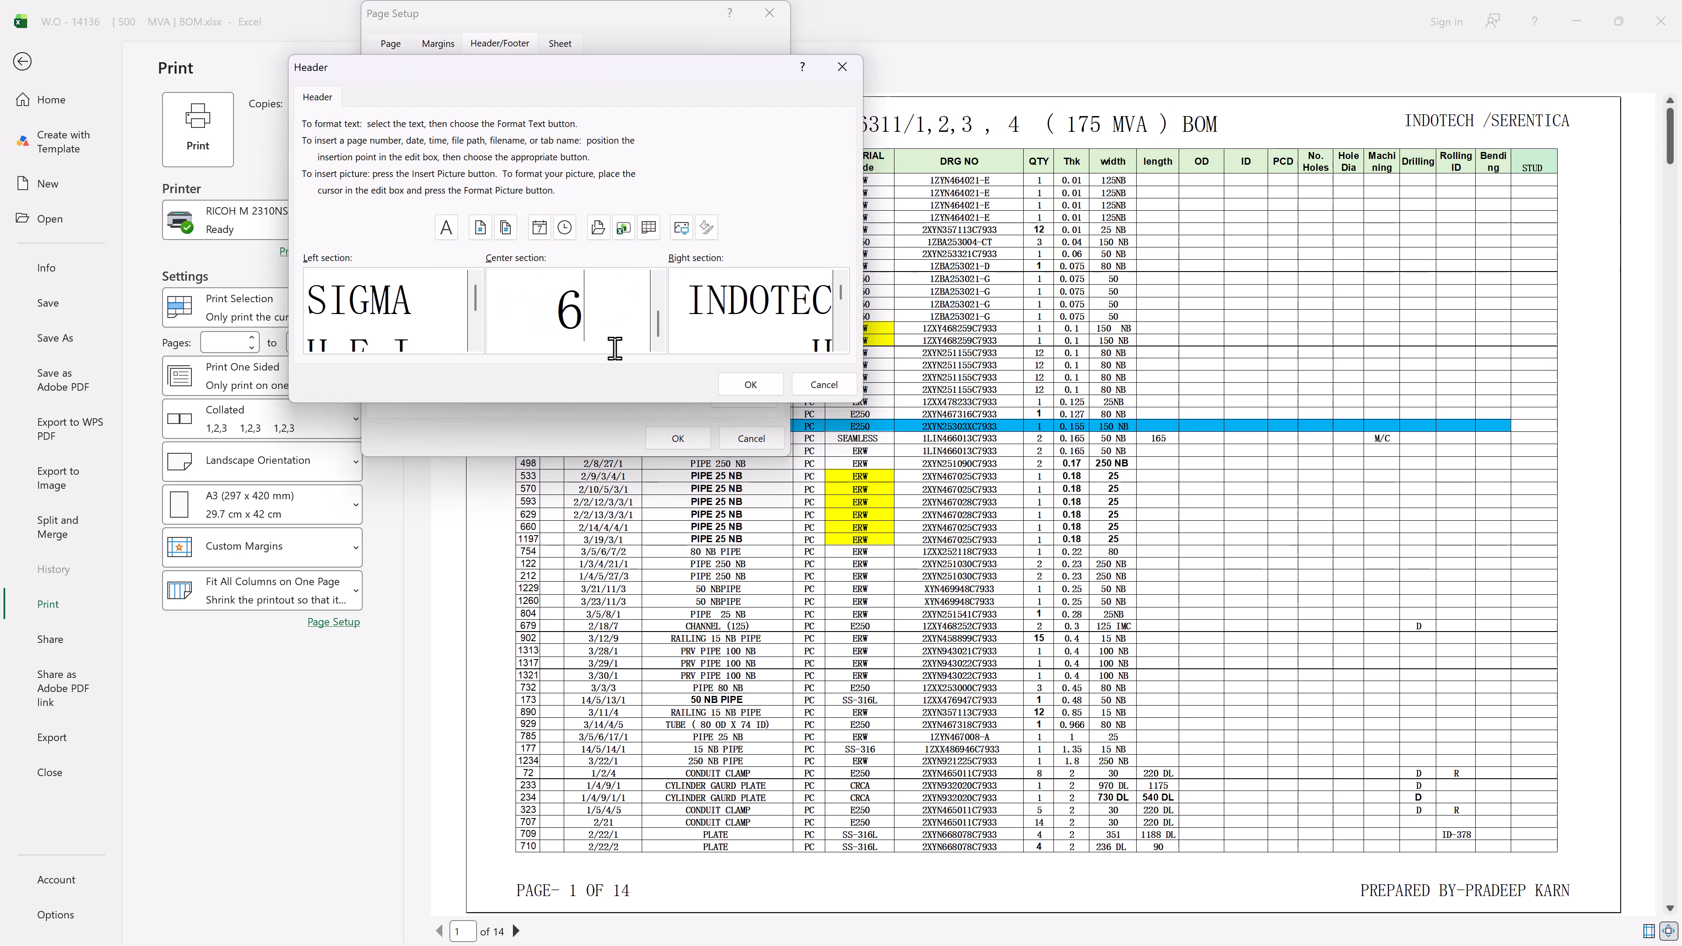
key("BackSpace")
type("14136")
key("space")
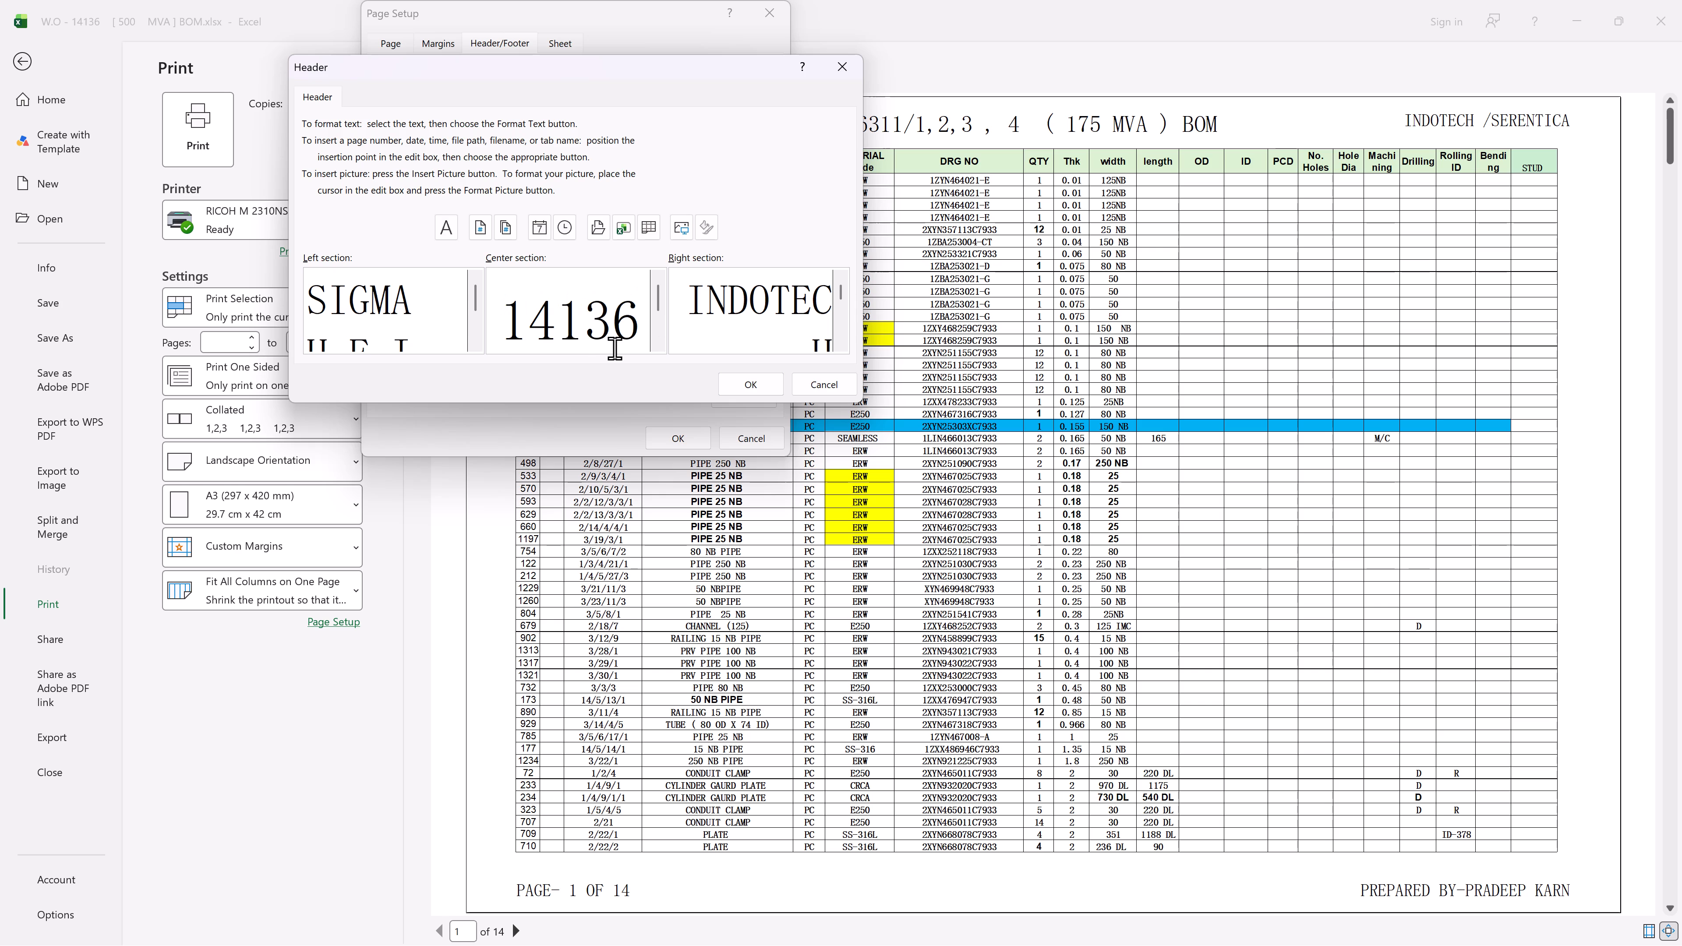
type("[ 500 mva ]")
key("space")
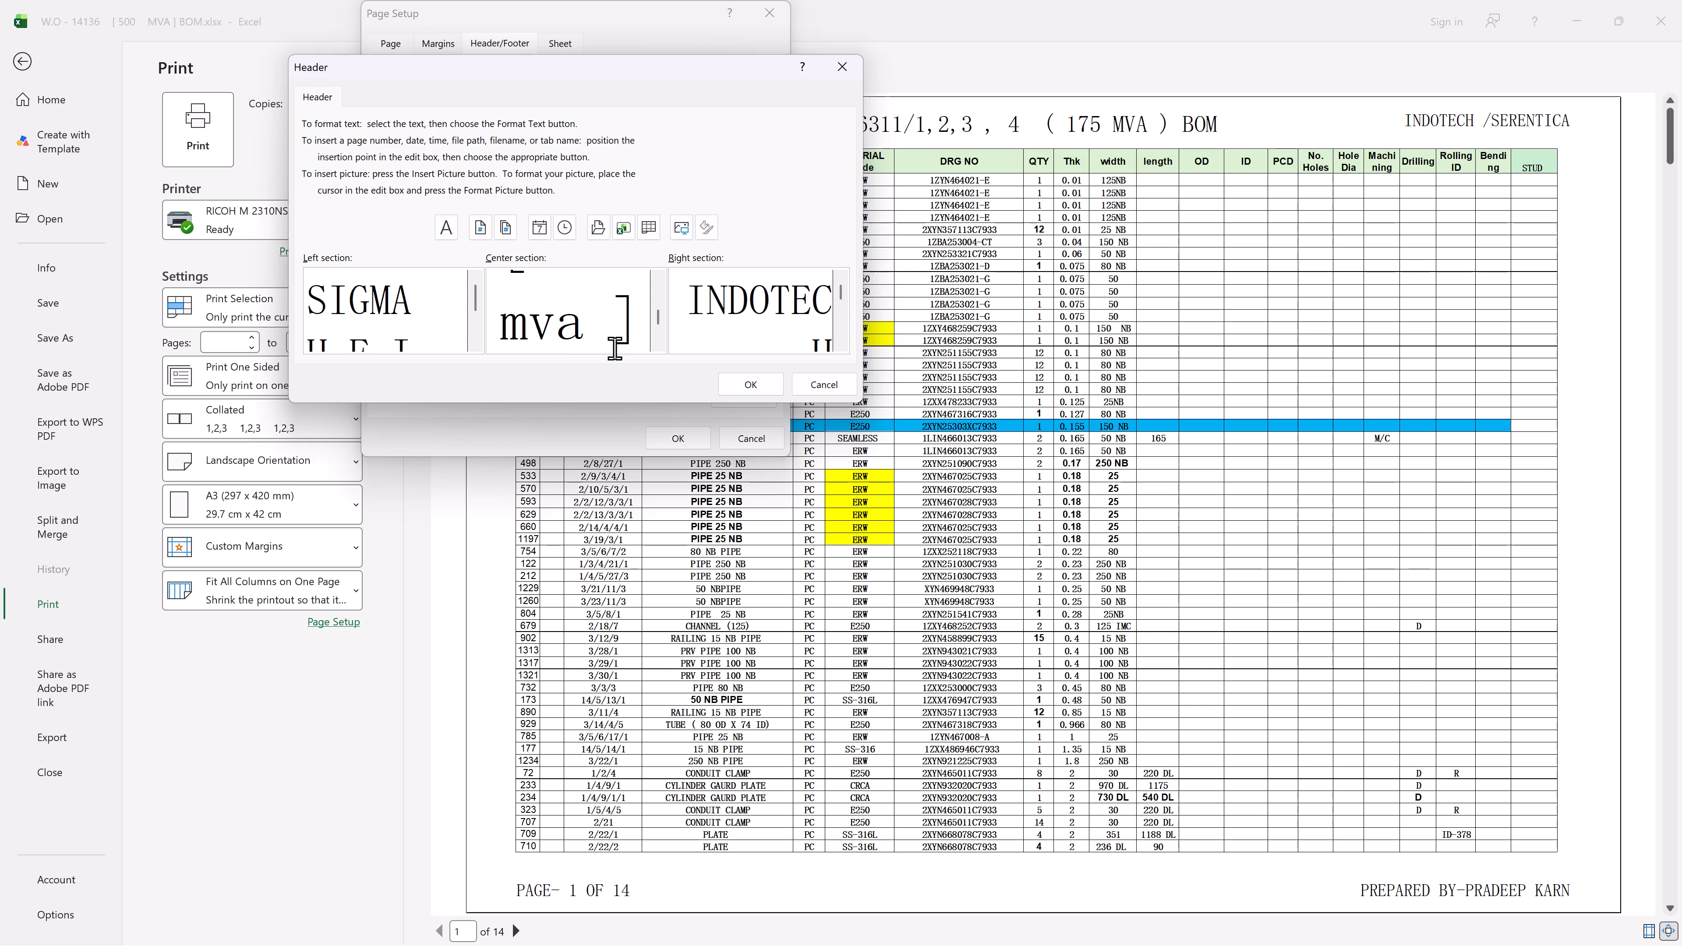
type("thickness list")
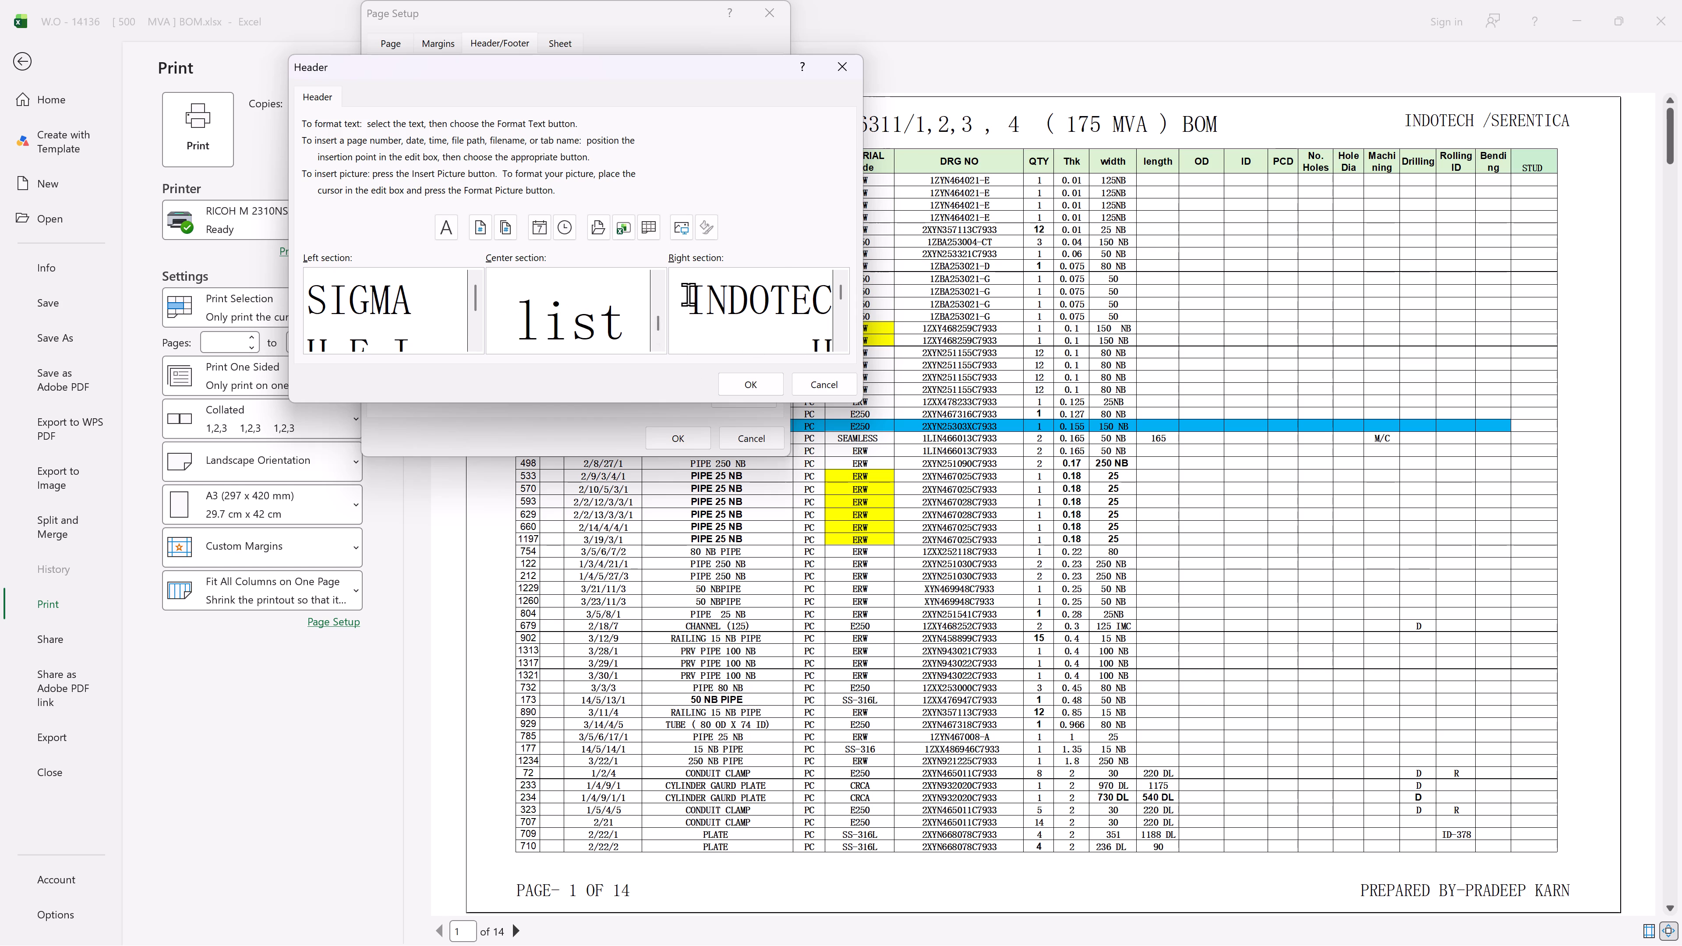
Replace the right header section's text with "hitachi" and apply the header and page setup changes.
left_click_drag(688, 294, 1043, 438)
type("hitachi")
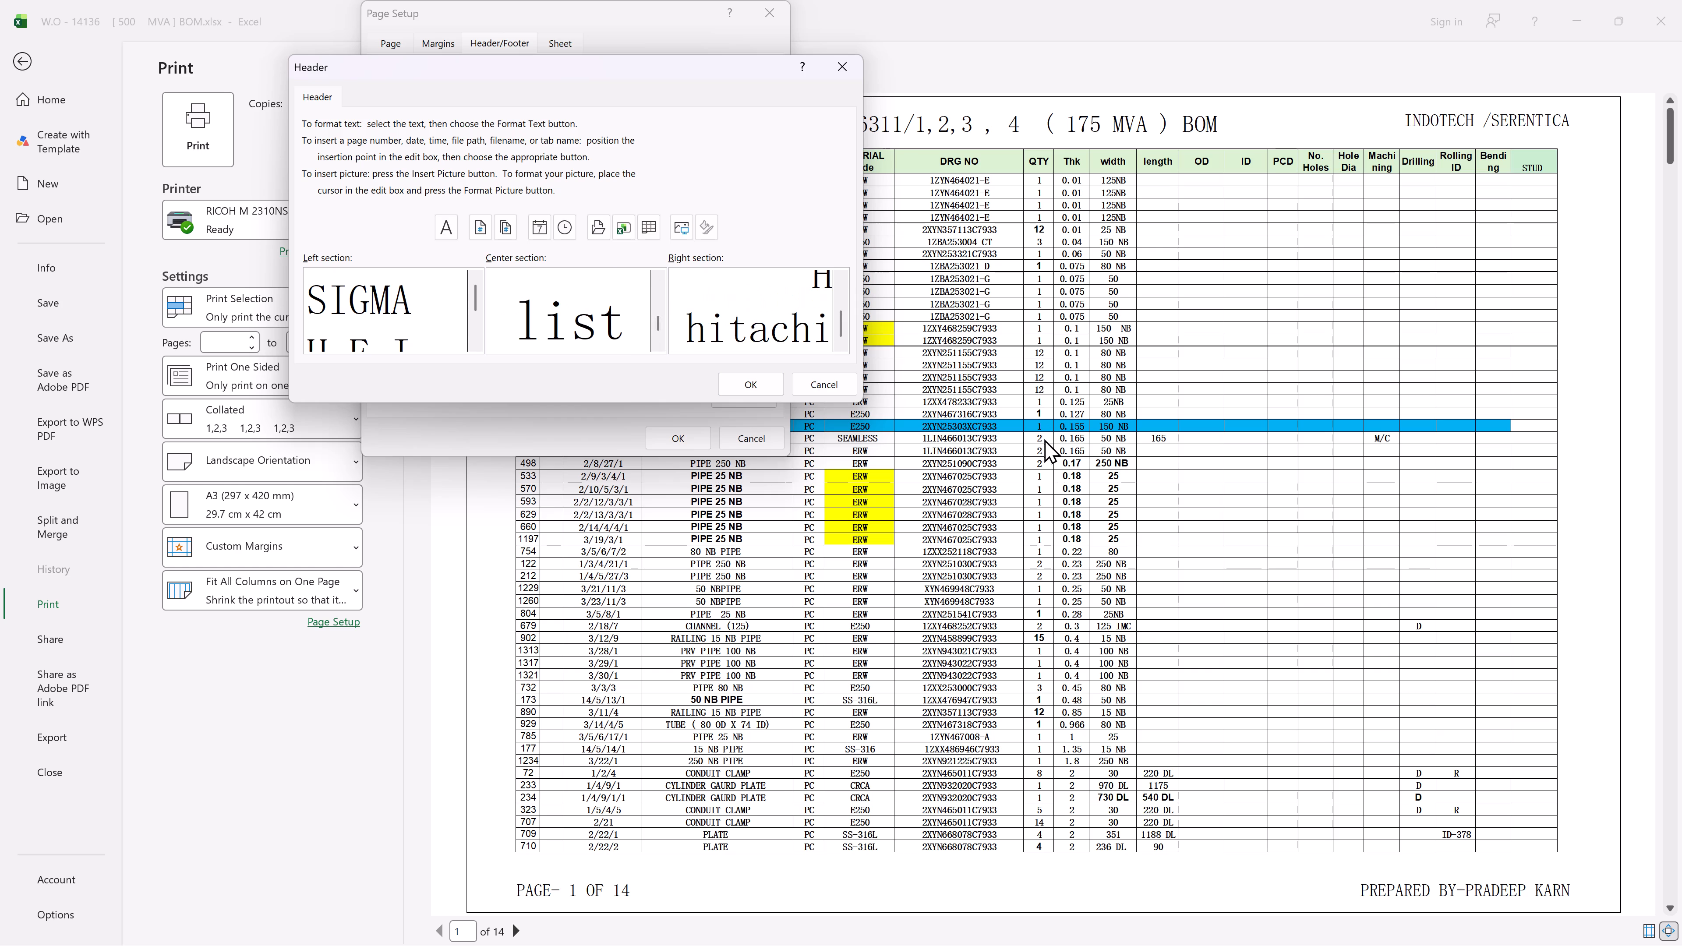
left_click(809, 291)
key("Delete")
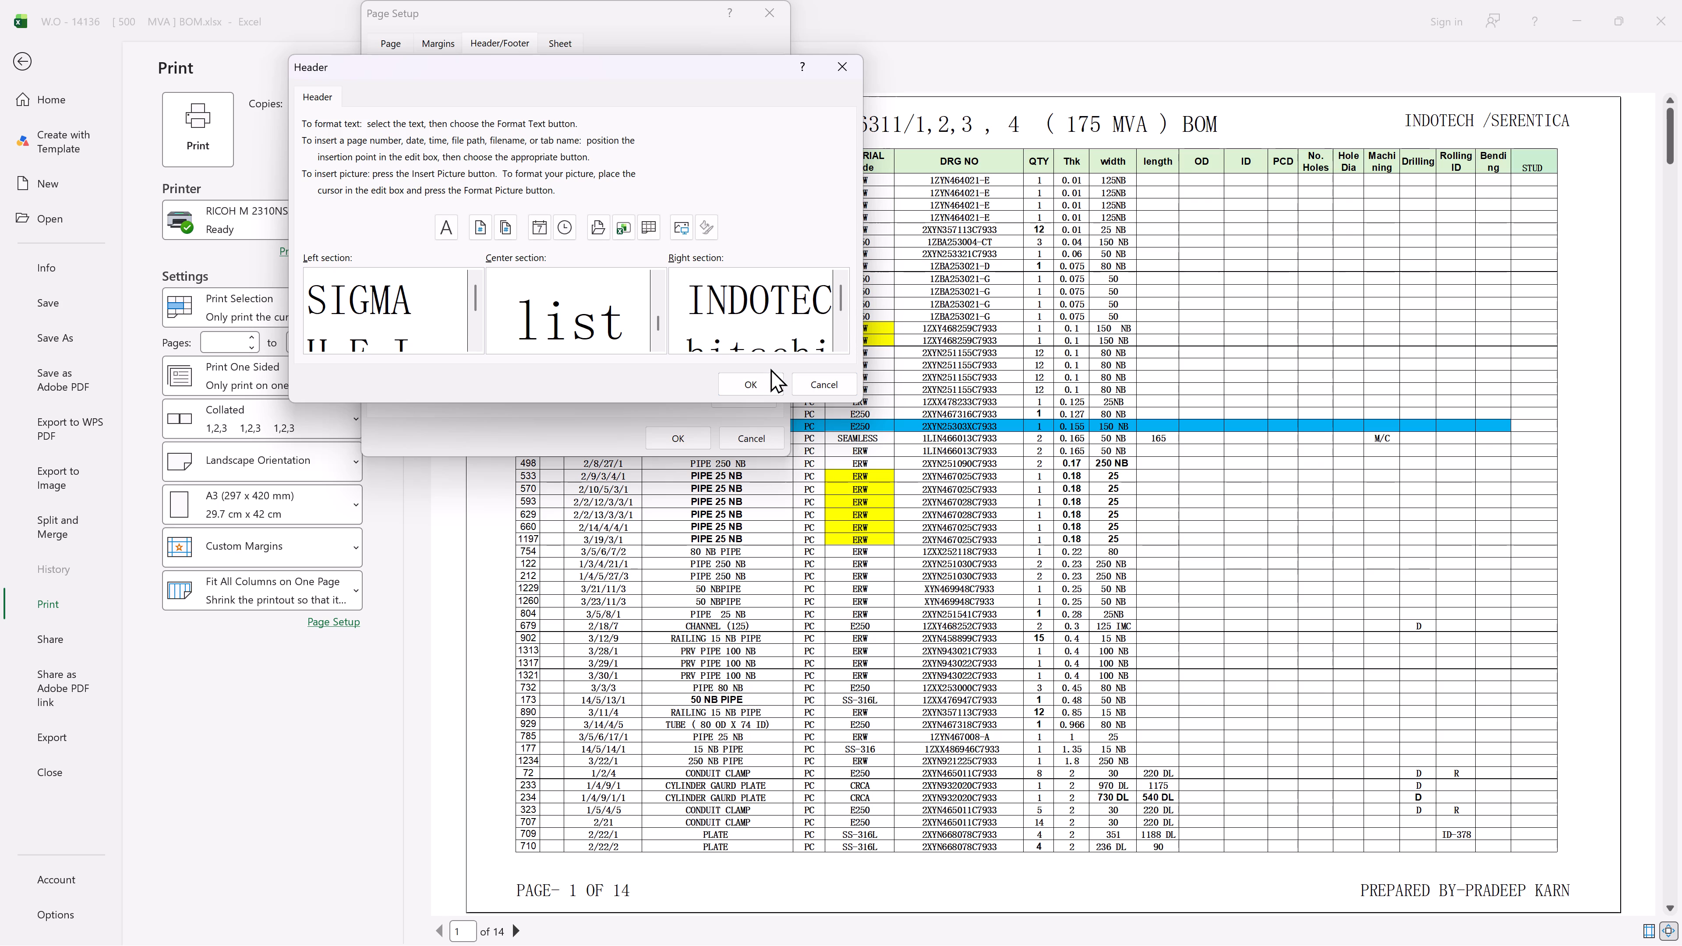
key("BackSpace")
key("BackSpace")
key("BackSpace")
key("BackSpace")
key("BackSpace")
key("BackSpace")
key("BackSpace")
key("BackSpace")
key("BackSpace")
key("BackSpace")
key("BackSpace")
key("BackSpace")
key("BackSpace")
key("BackSpace")
key("BackSpace")
key("BackSpace")
key("BackSpace")
key("BackSpace")
key("BackSpace")
key("BackSpace")
left_click(754, 387)
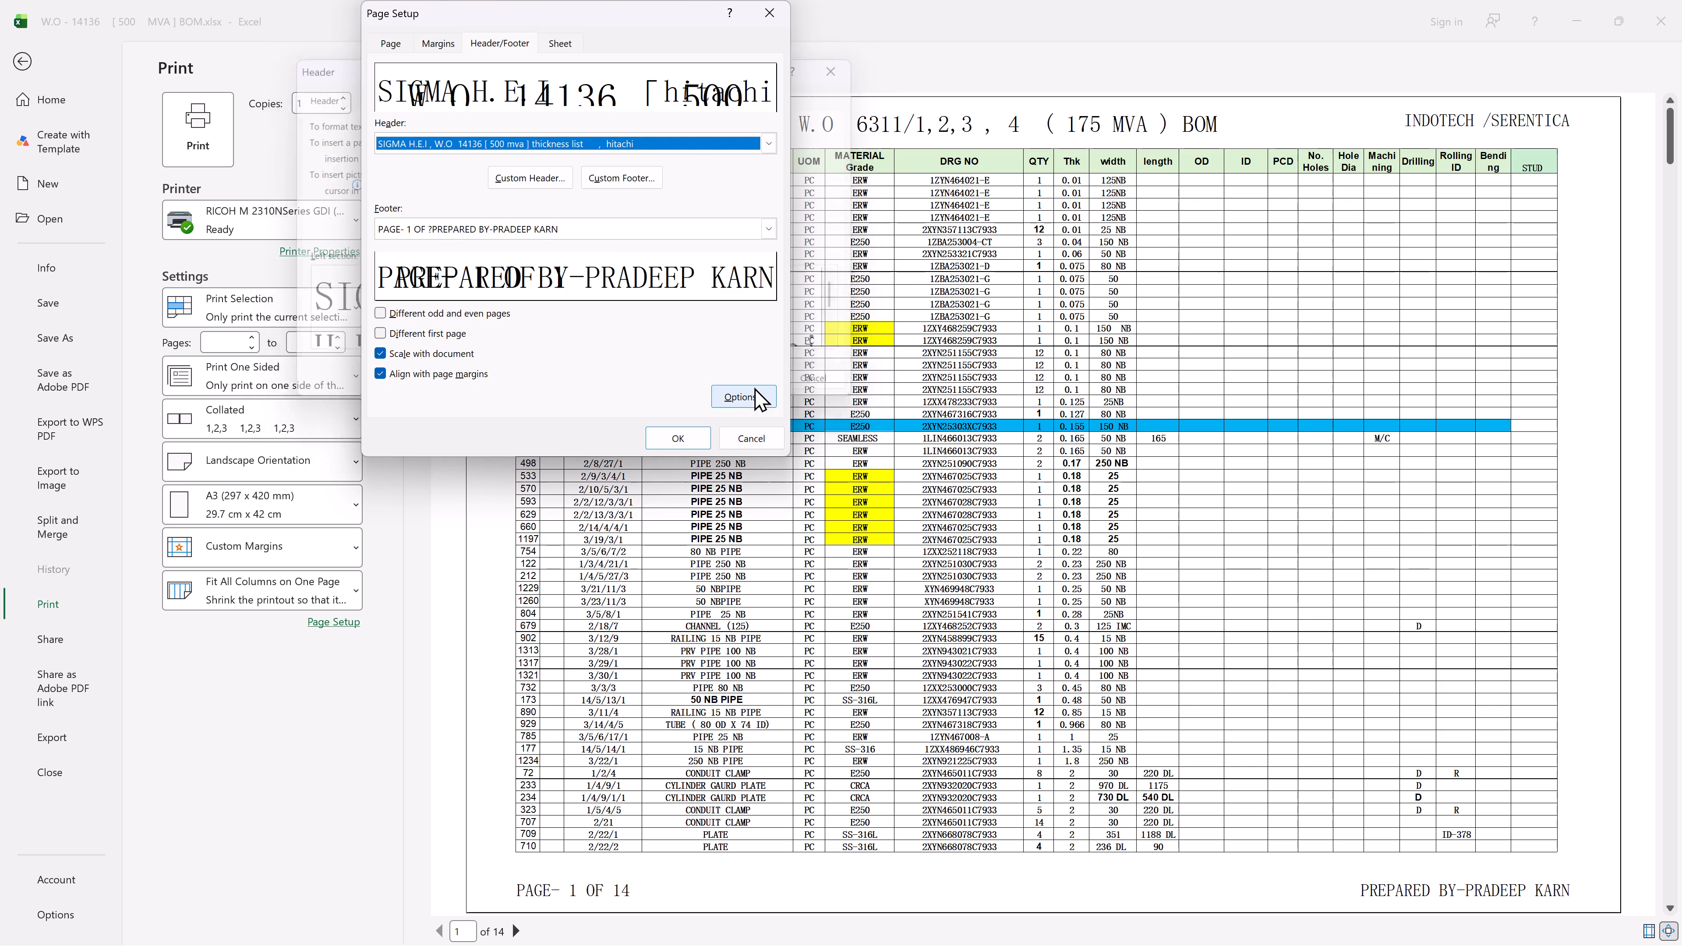
left_click(674, 433)
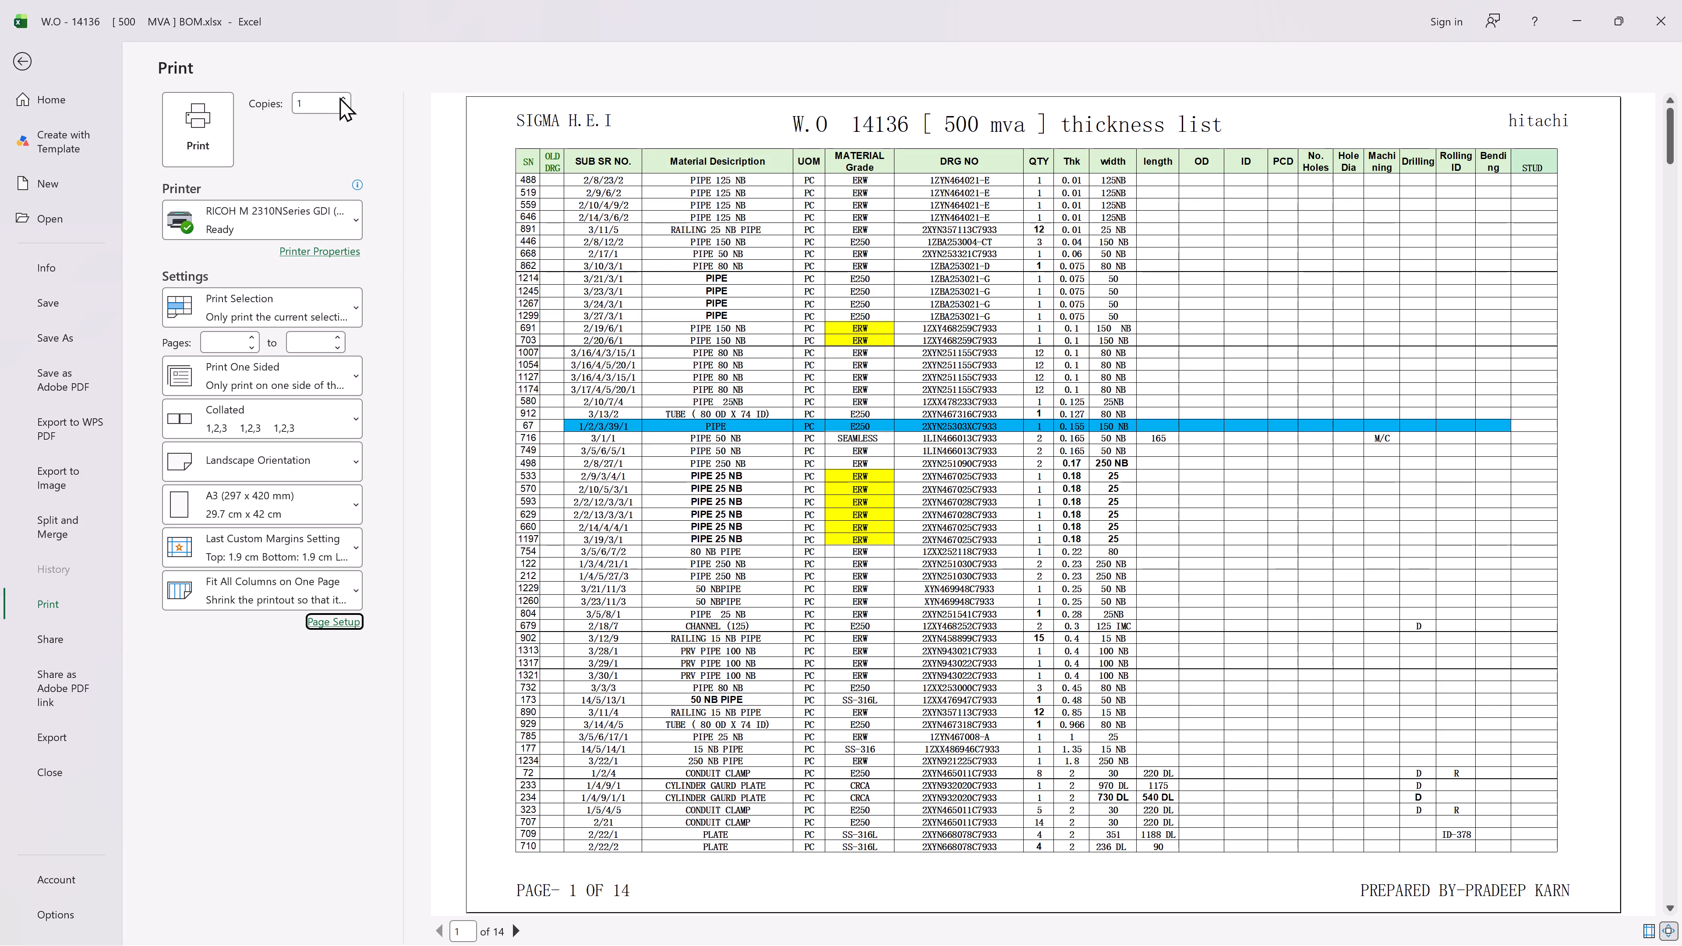
Print one copy of the selected thickness list on the RICOH M 2310N printer.
left_click(197, 122)
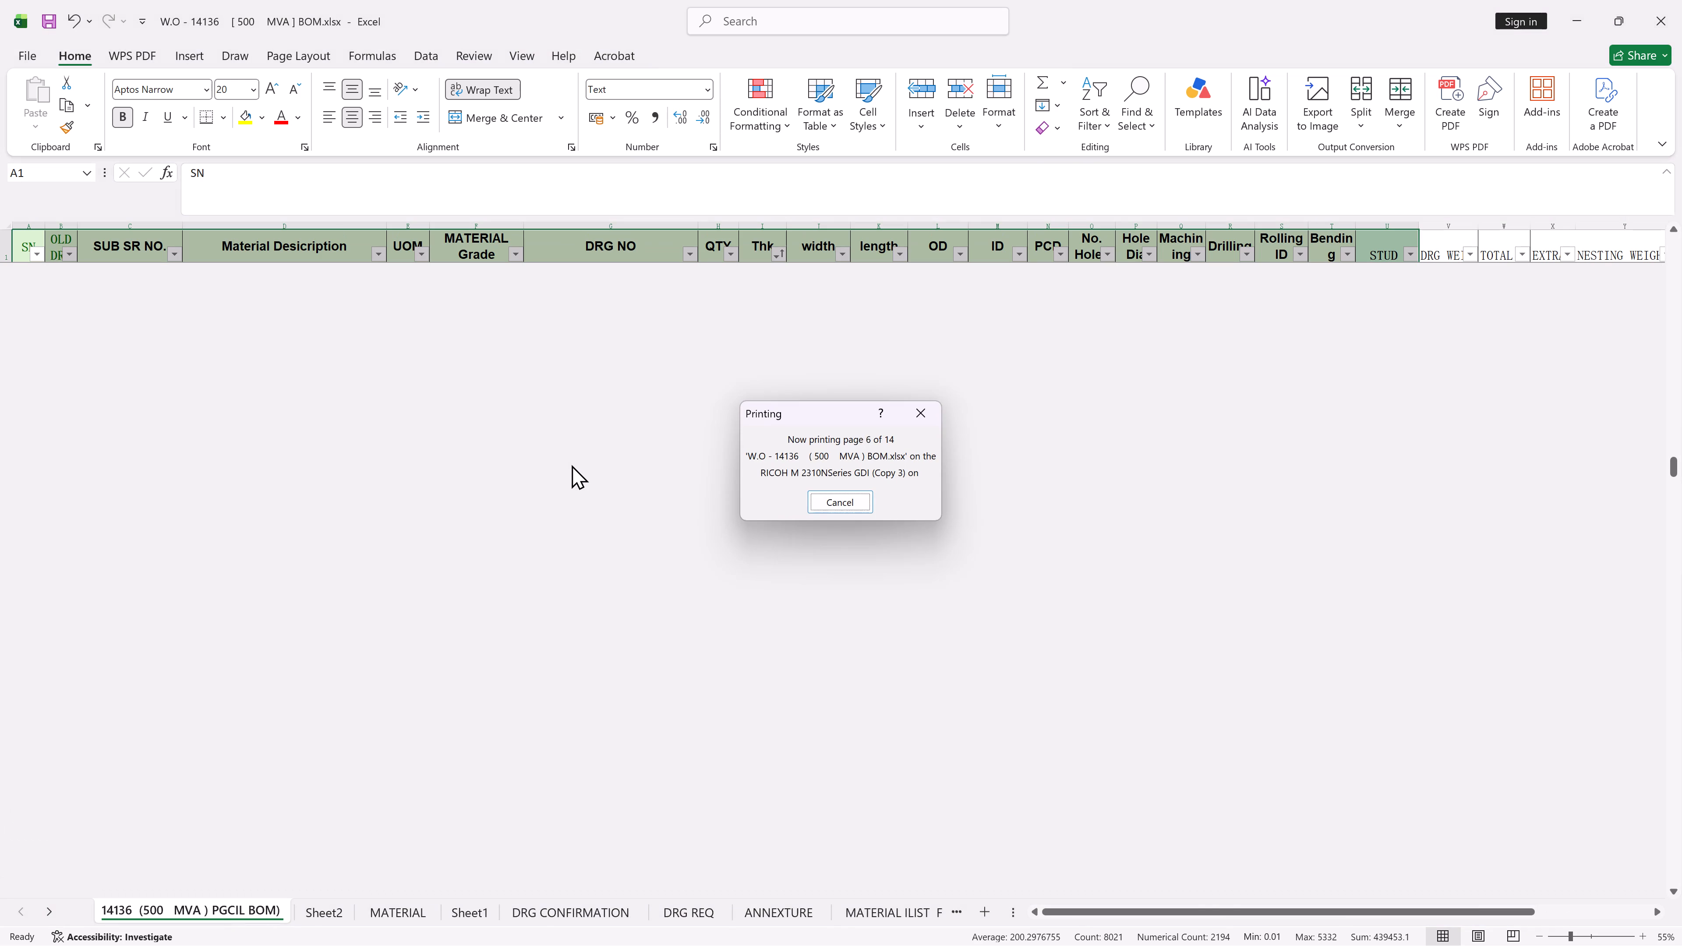
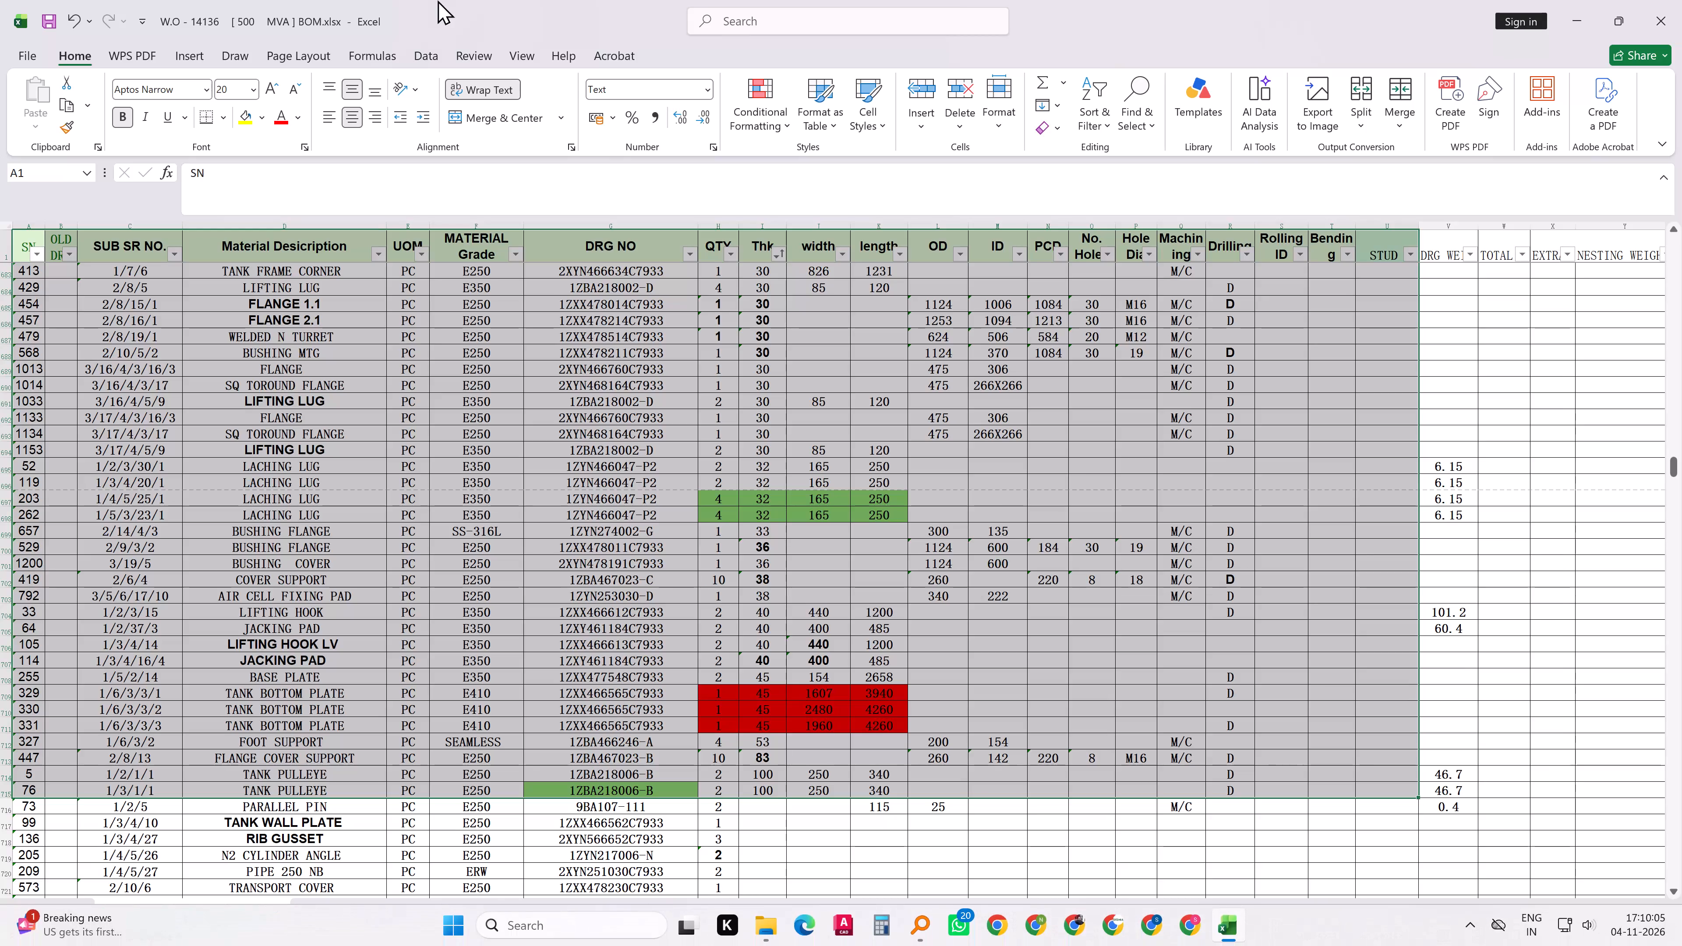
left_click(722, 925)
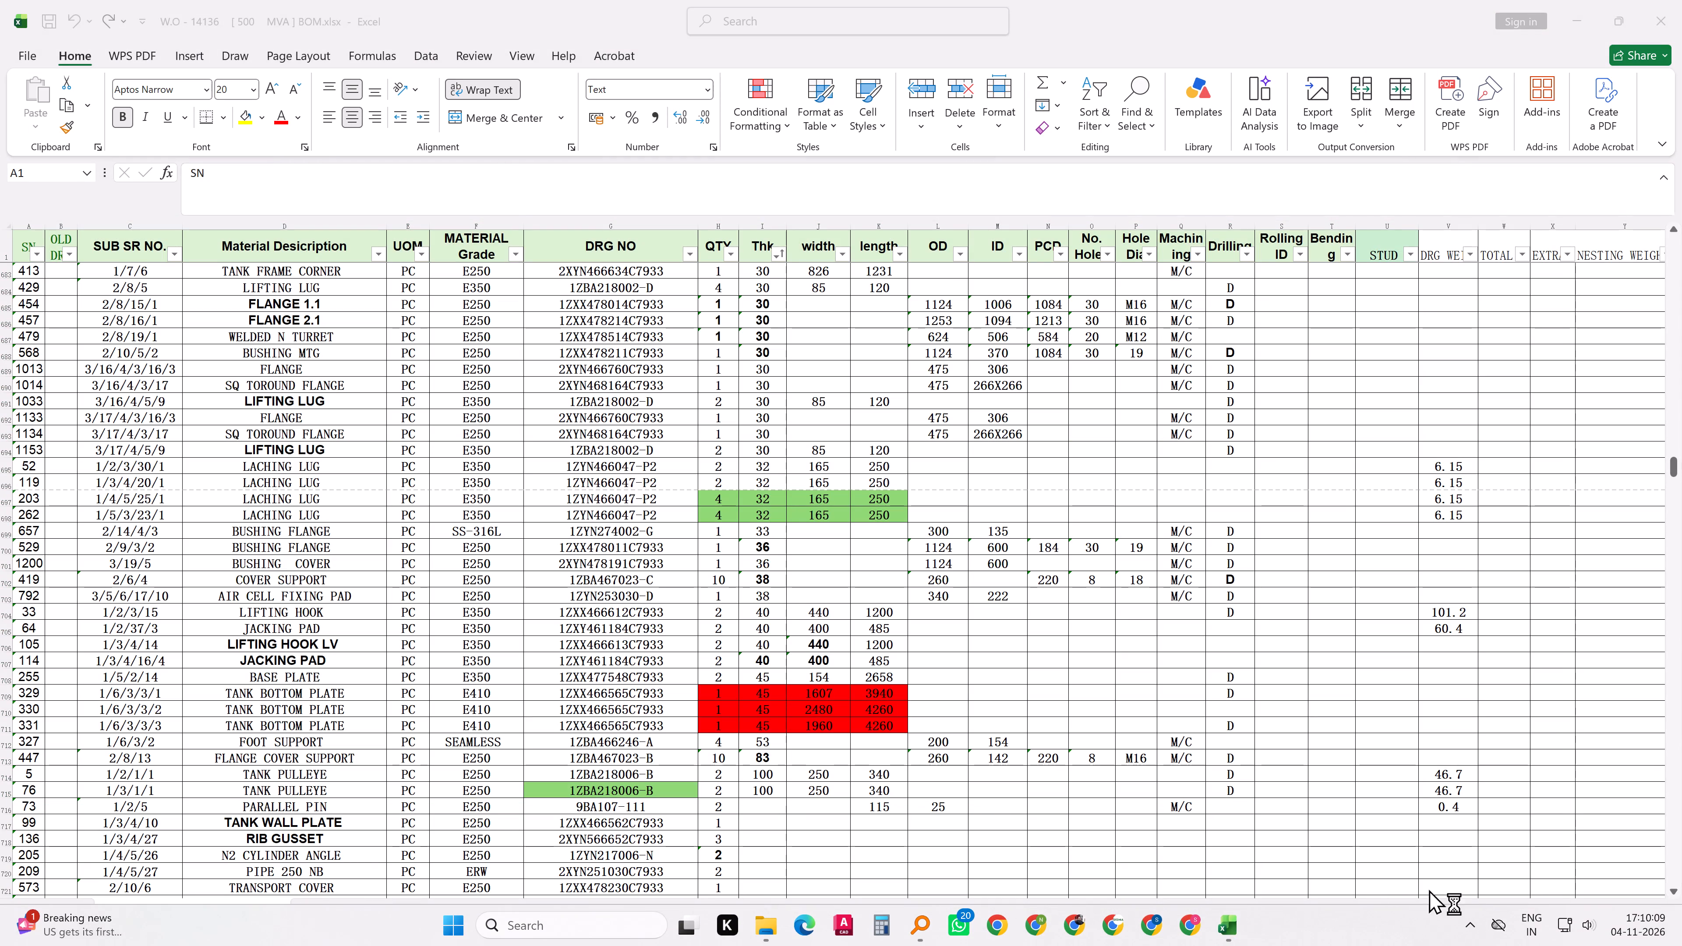
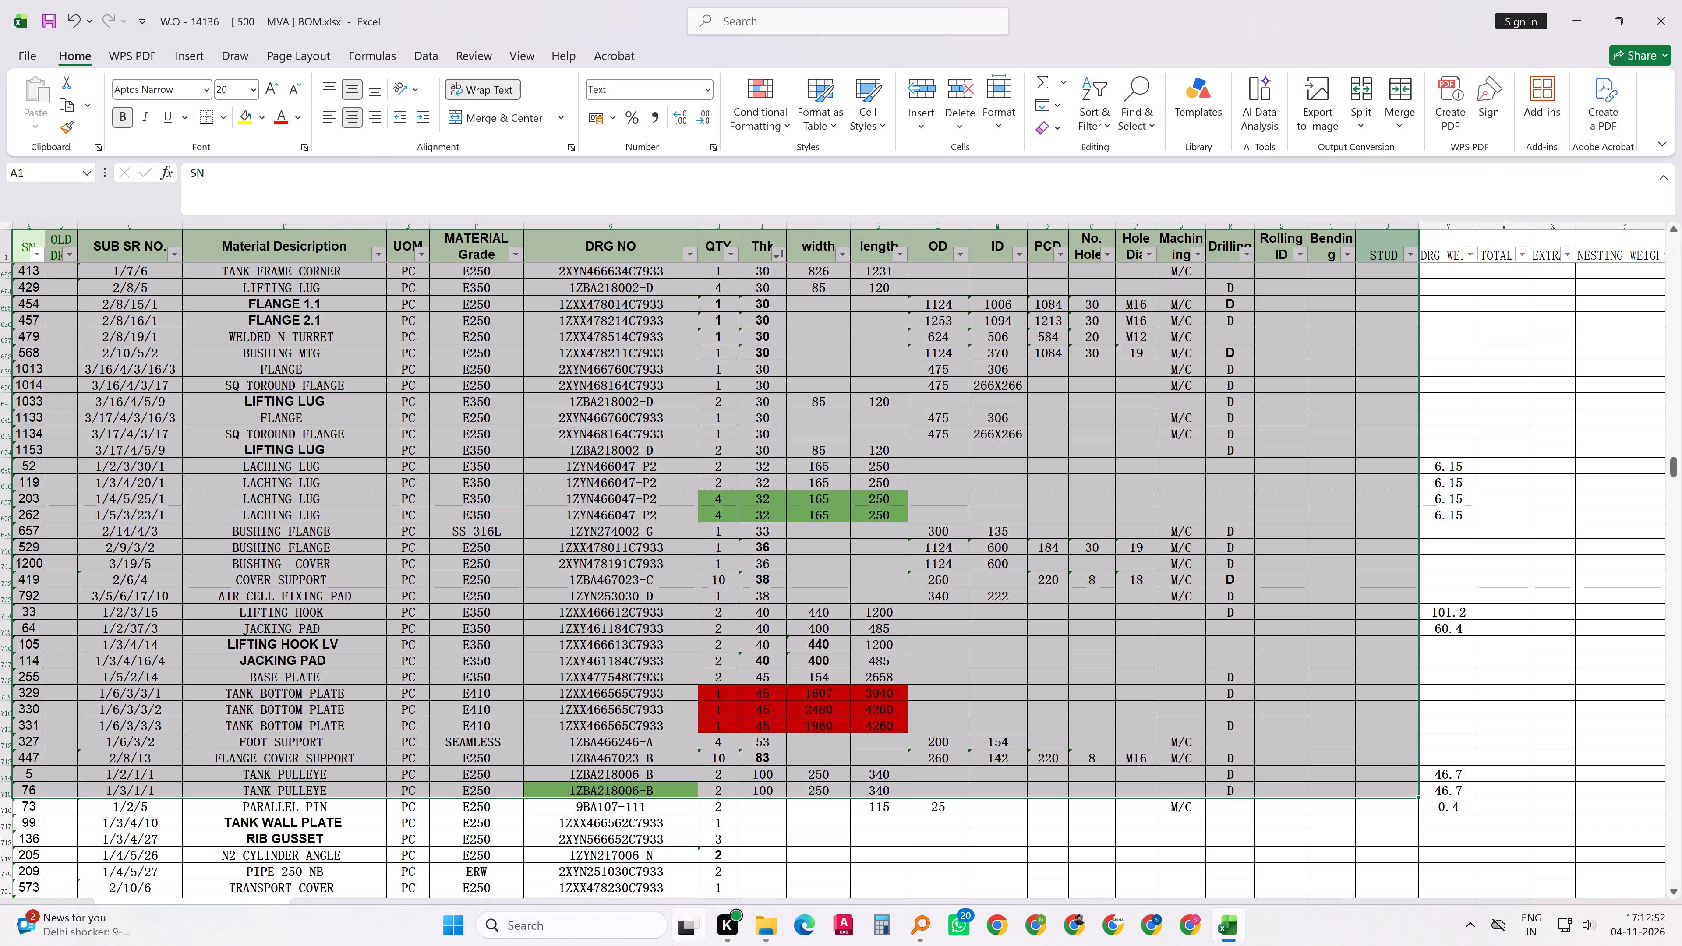
Switch from the BOM workbook to WhatsApp.
left_click(962, 922)
left_click(958, 922)
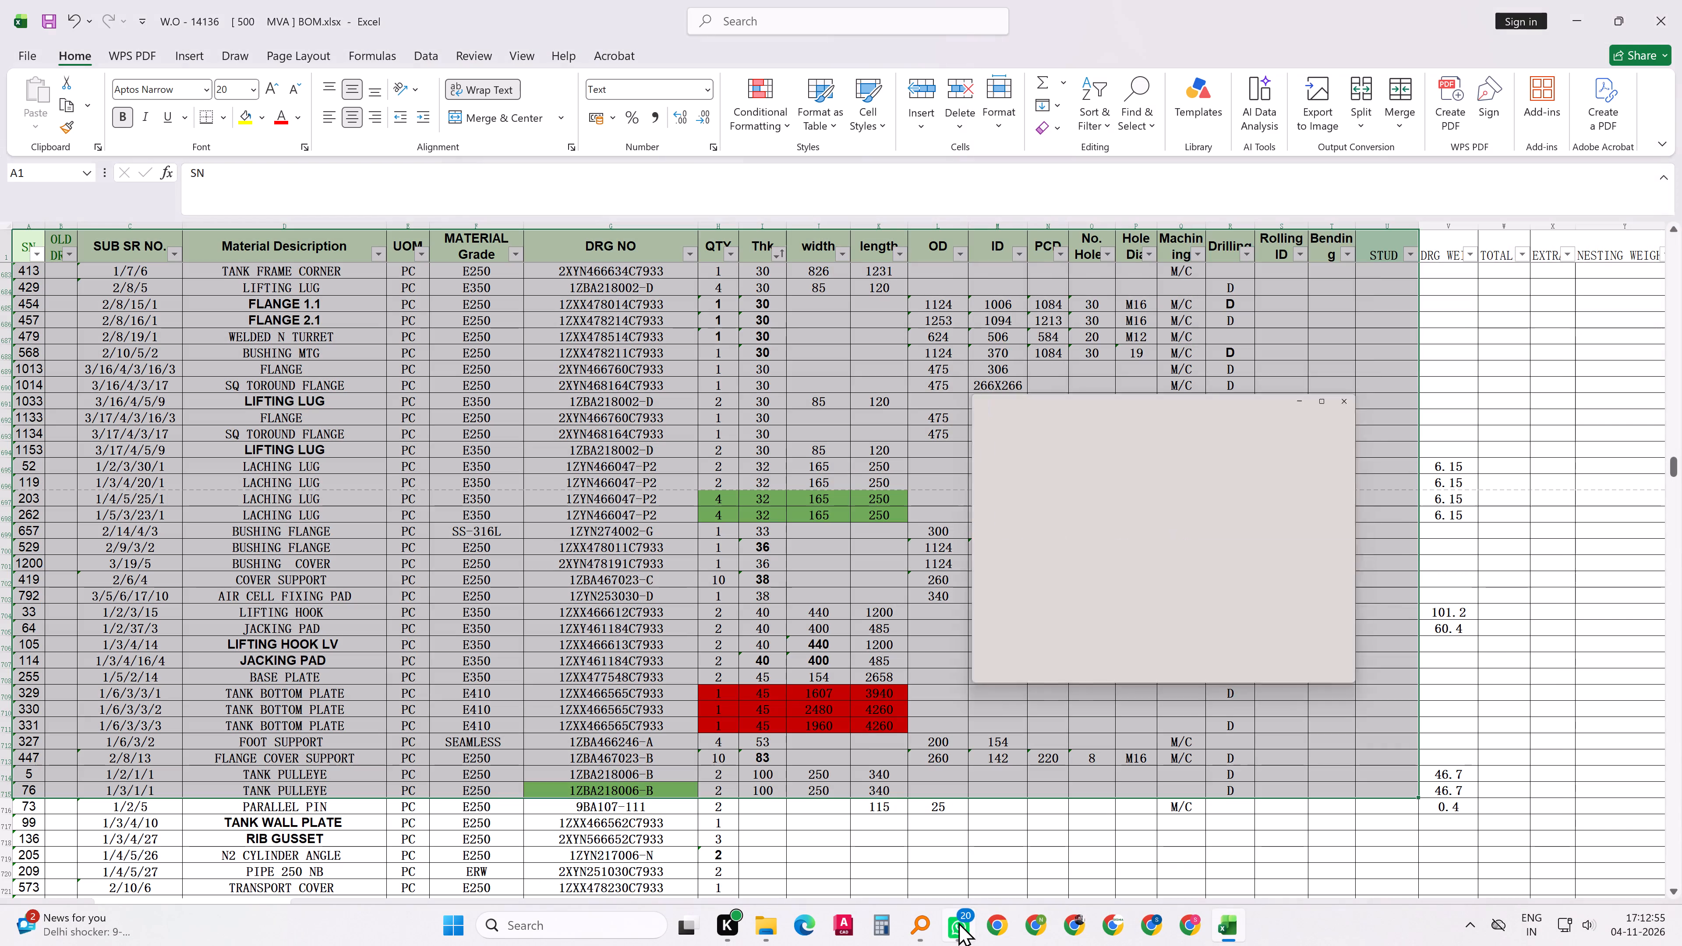
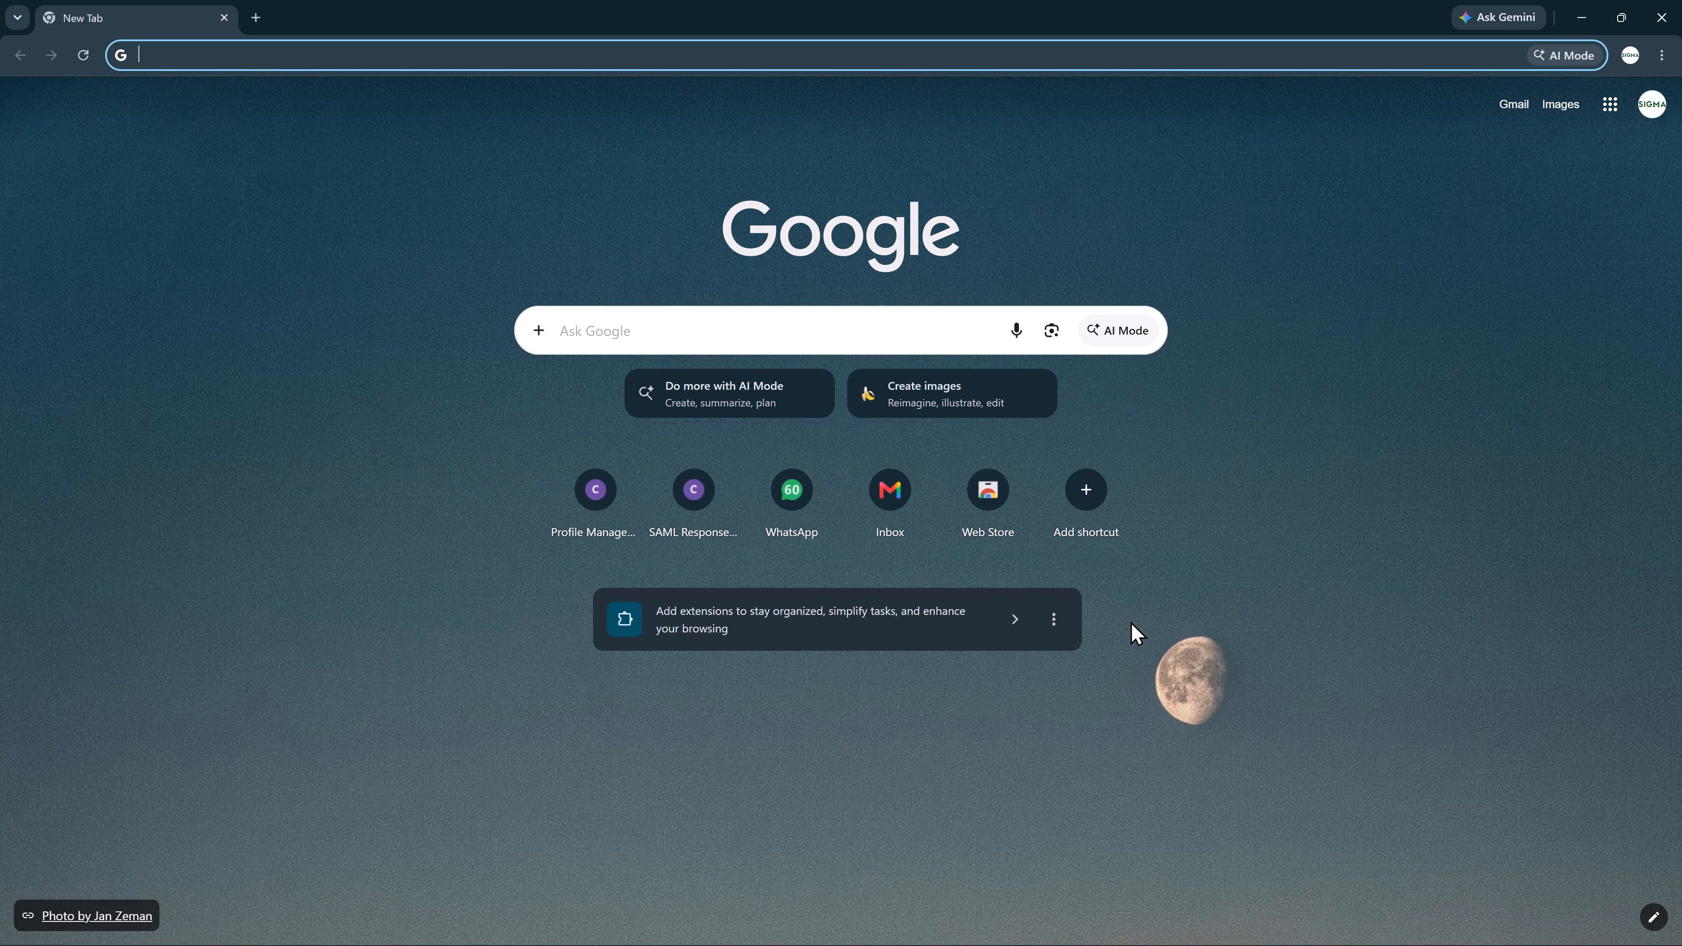
Switch from the browser back to the work order 14136 BOM workbook in Excel.
left_click(1237, 928)
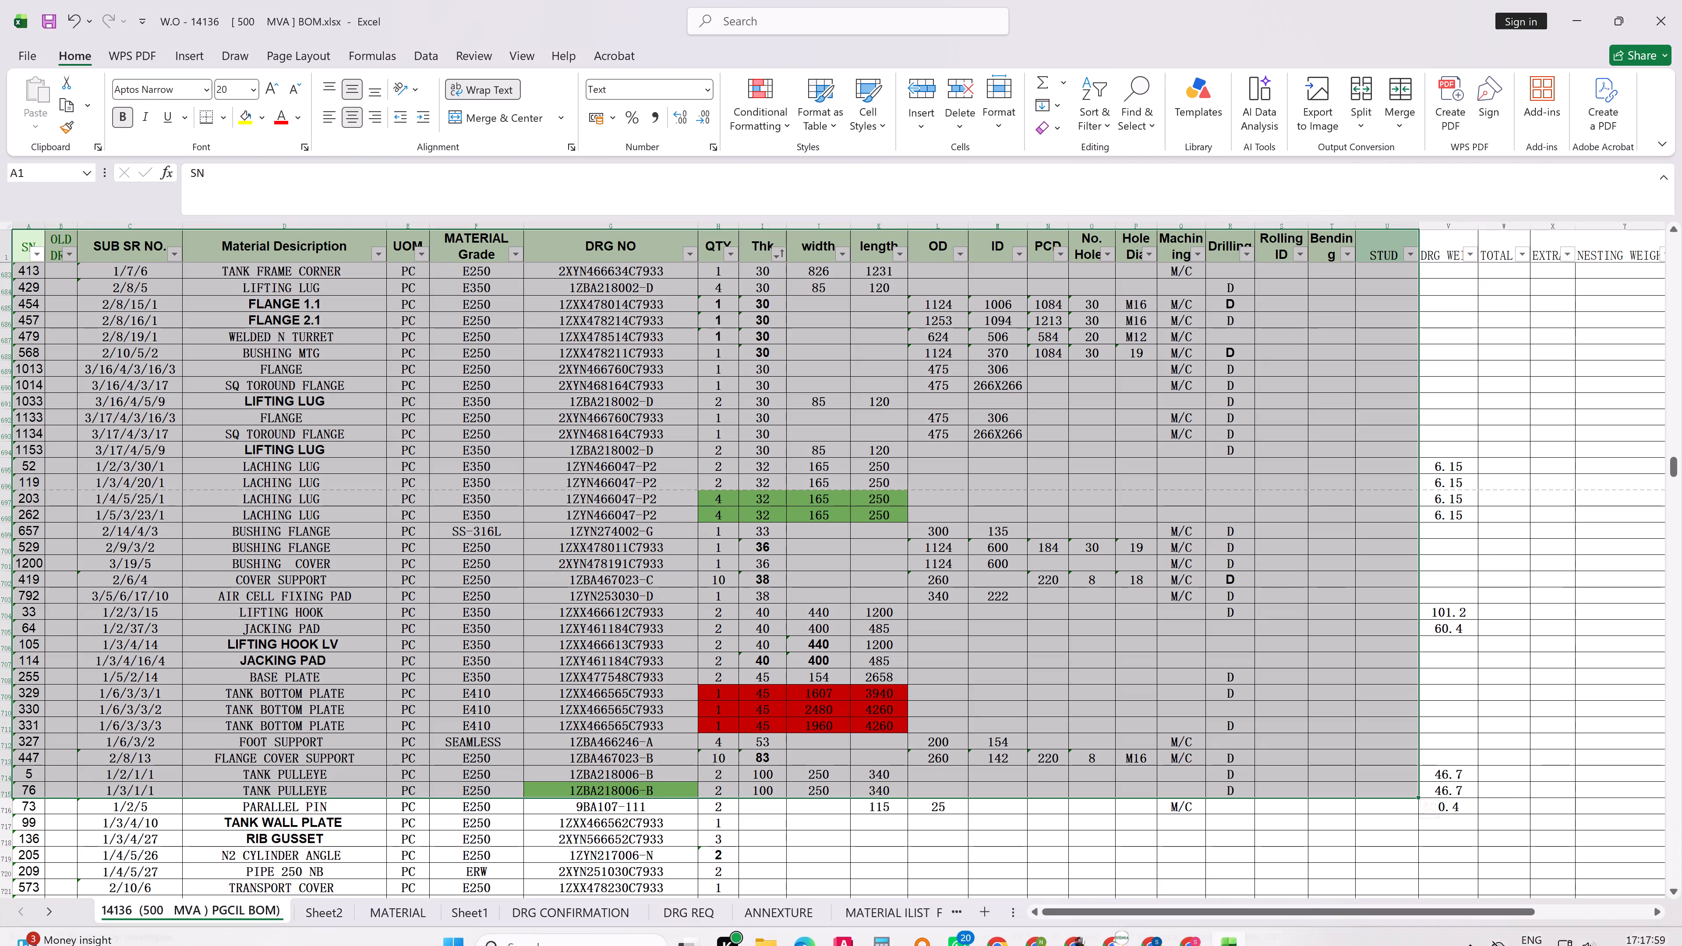
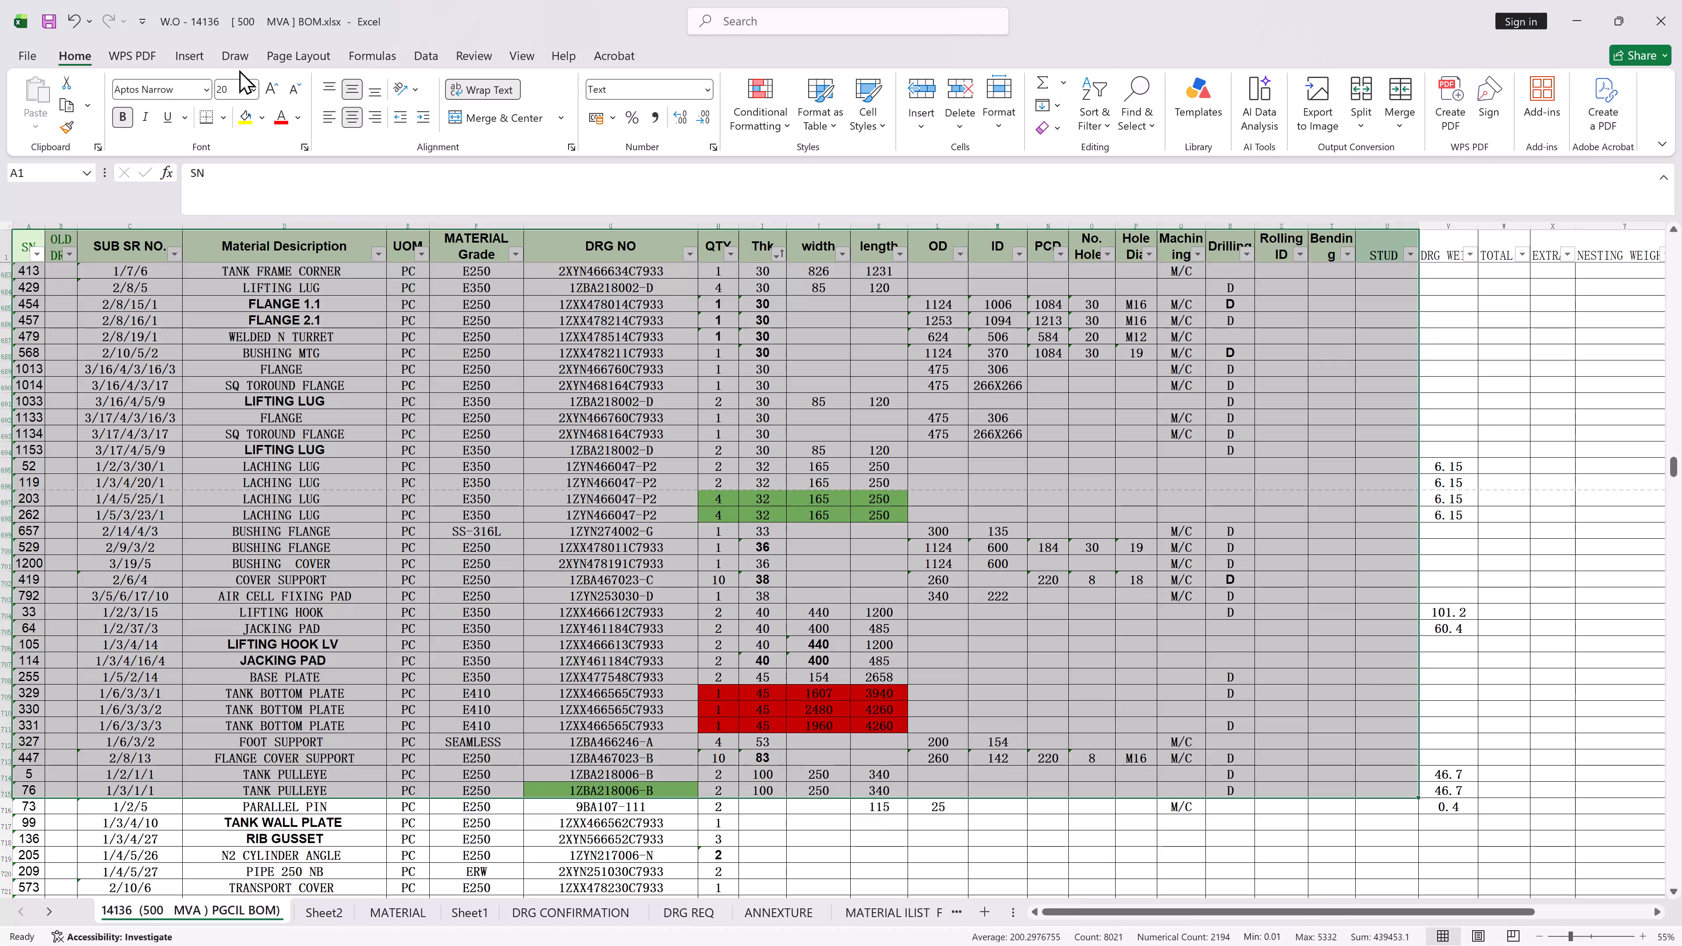
Increase the font size of the selected BOM range to 36.
left_click(273, 78)
double_click(271, 81)
left_click(273, 86)
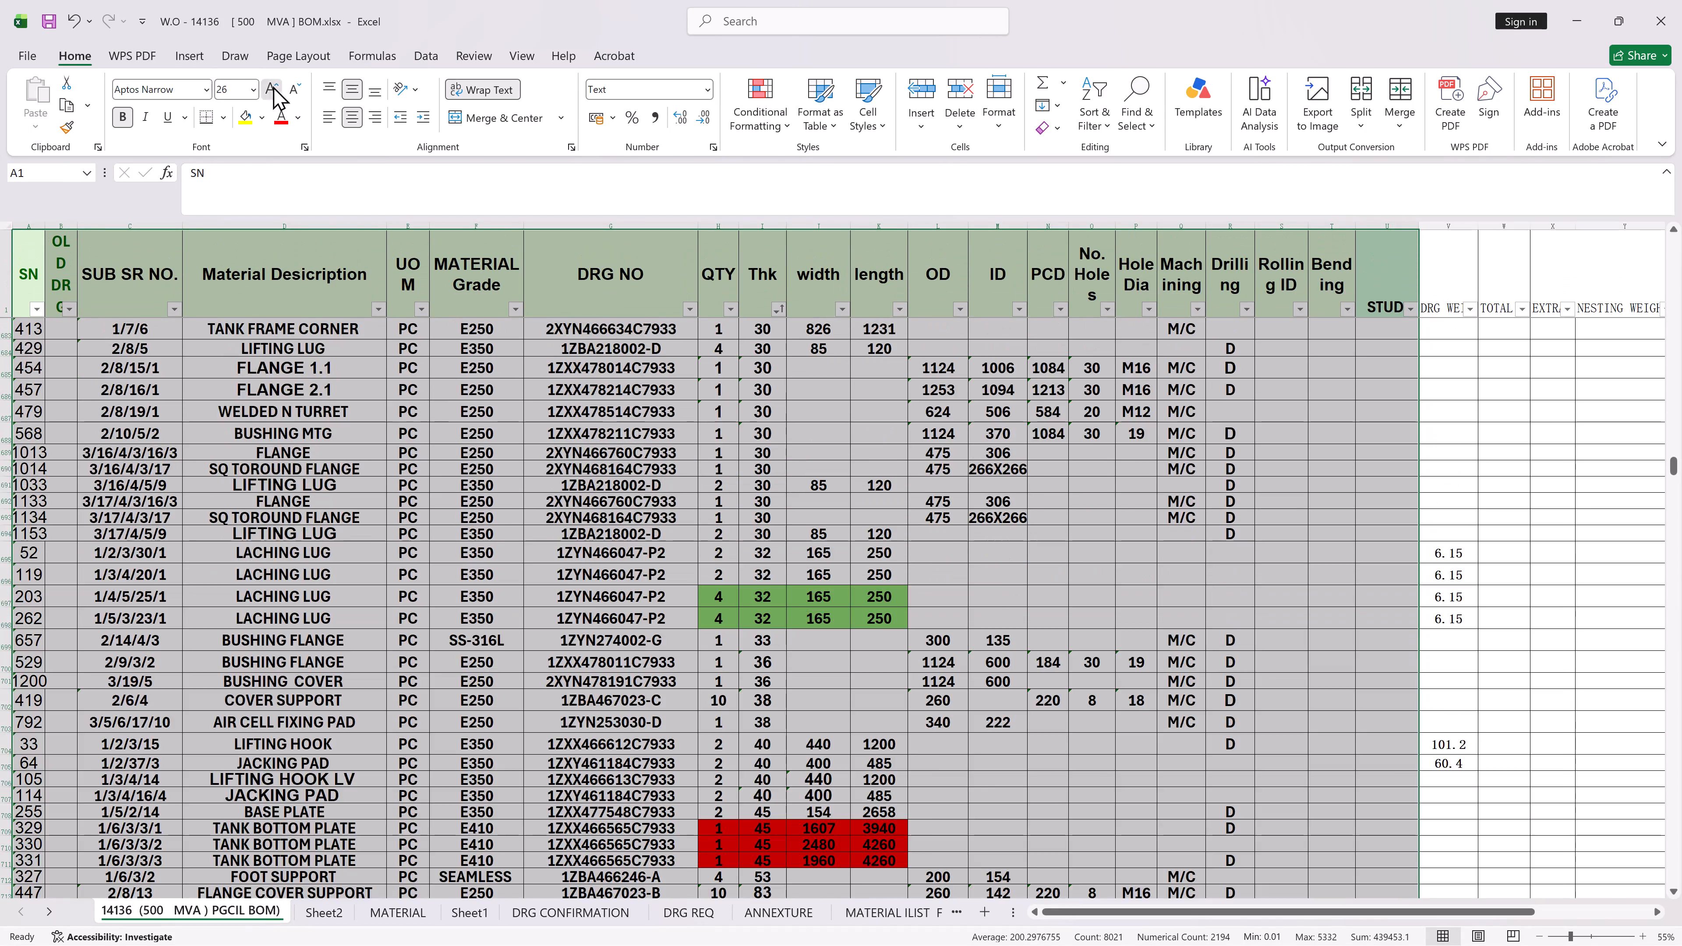
left_click(273, 86)
left_click(274, 86)
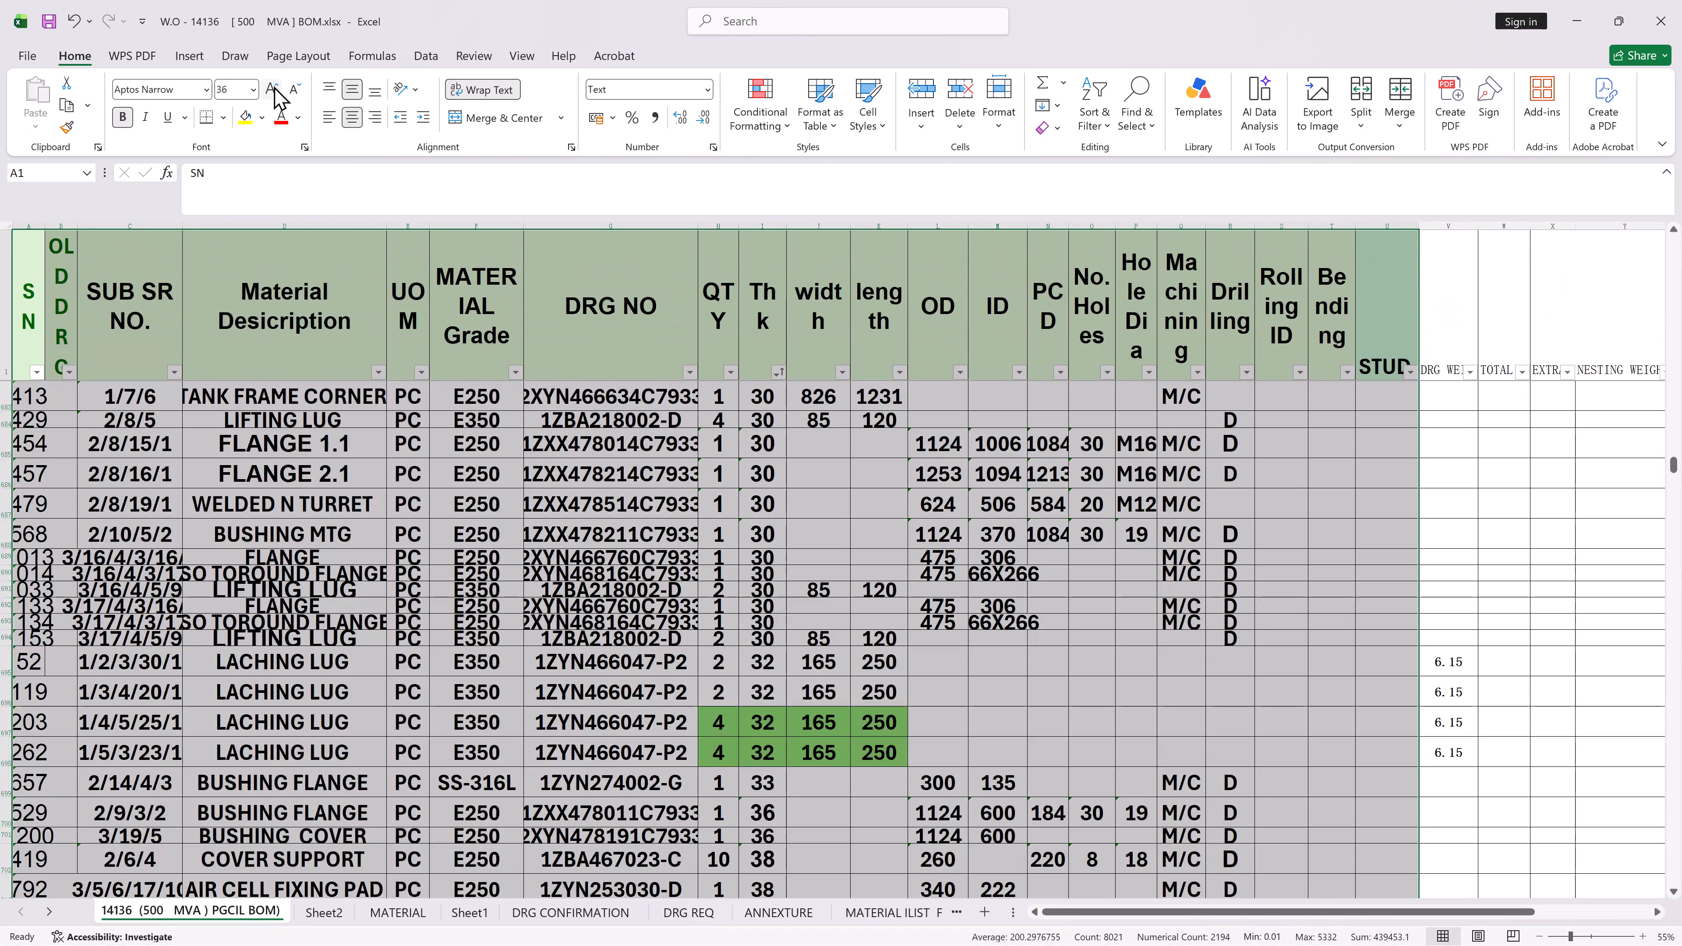
AutoFit the column widths and row heights of the entire BOM sheet to the enlarged text.
double_click(389, 226)
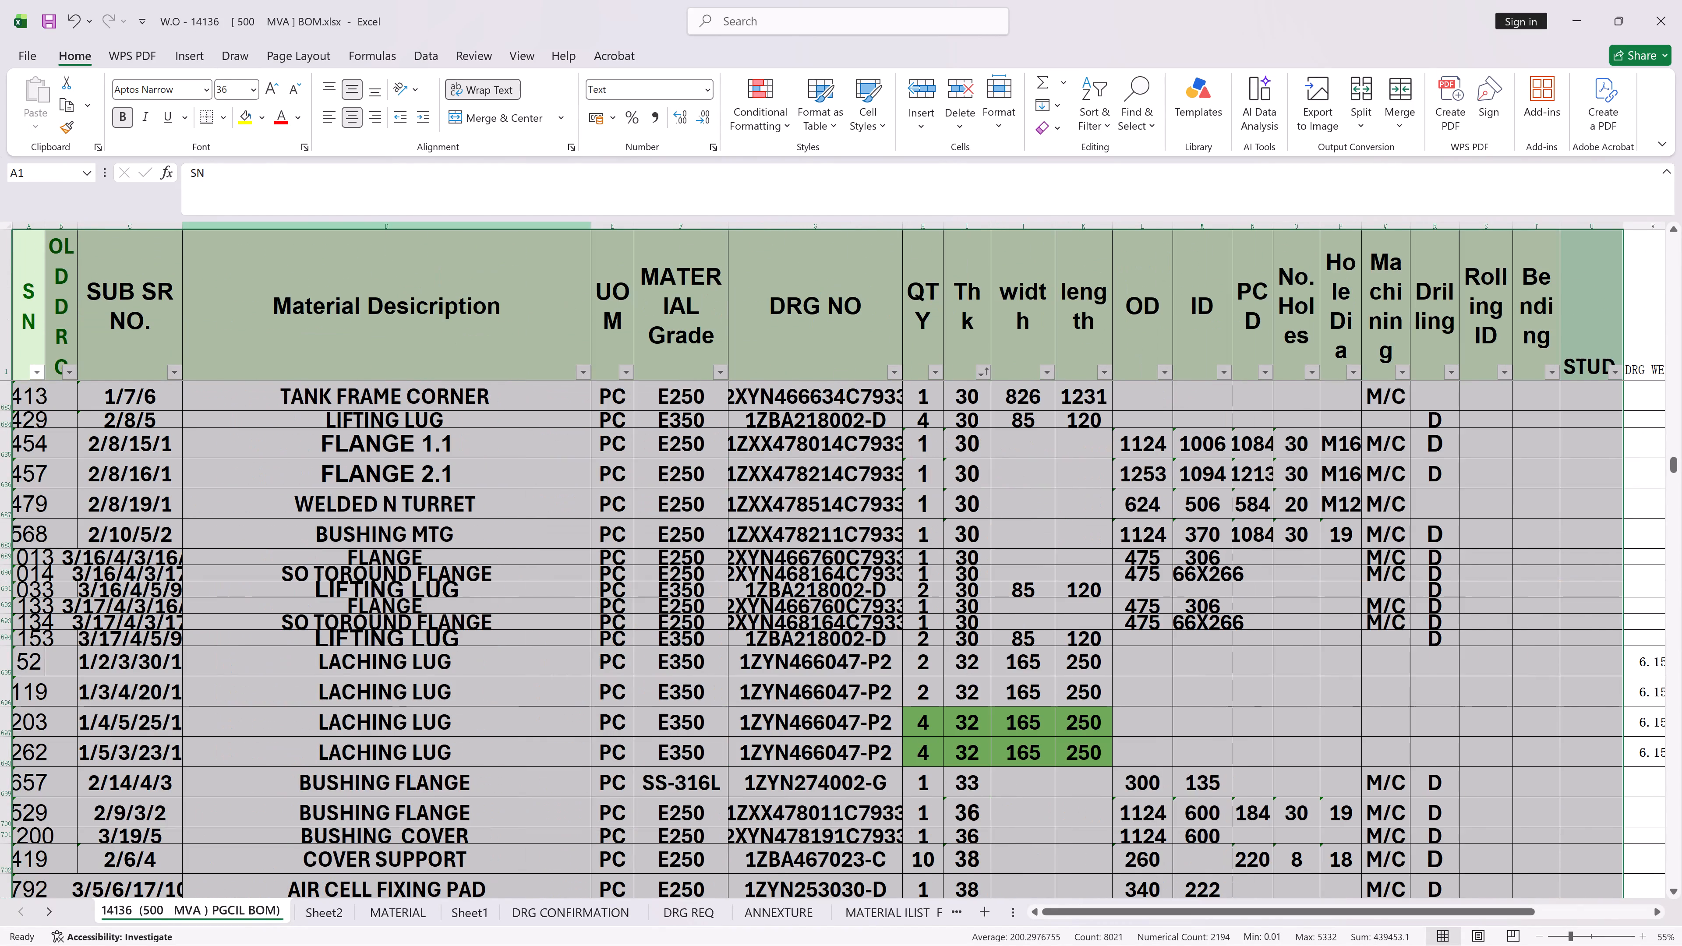
left_click(6, 227)
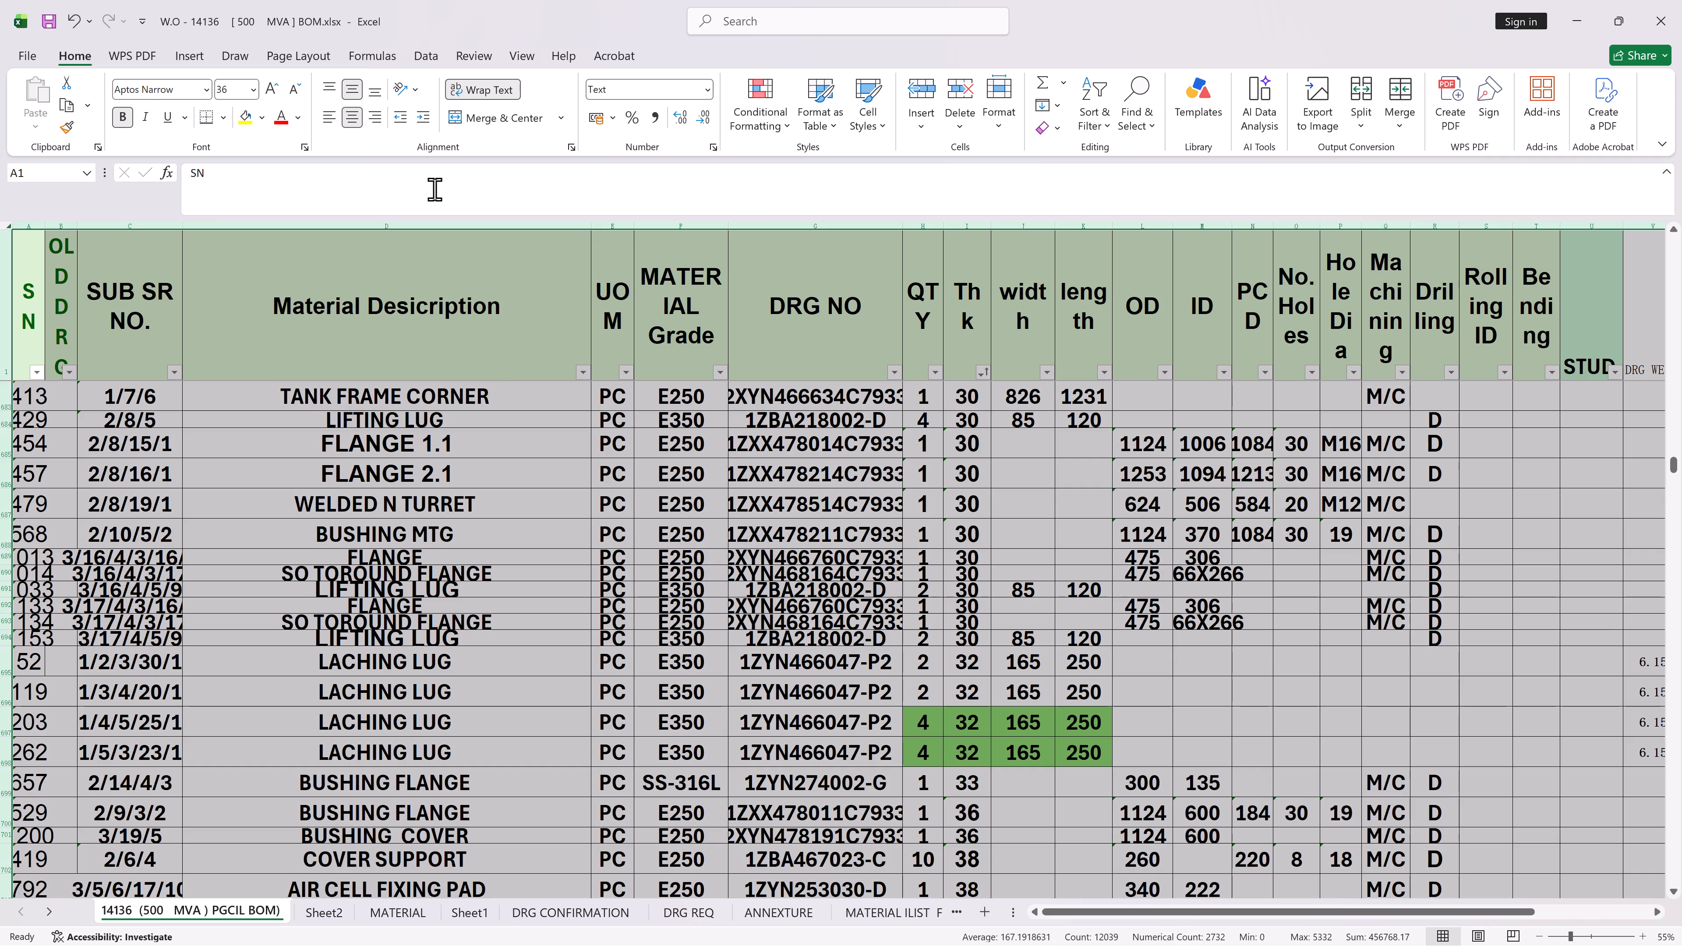
left_click(7, 224)
double_click(588, 222)
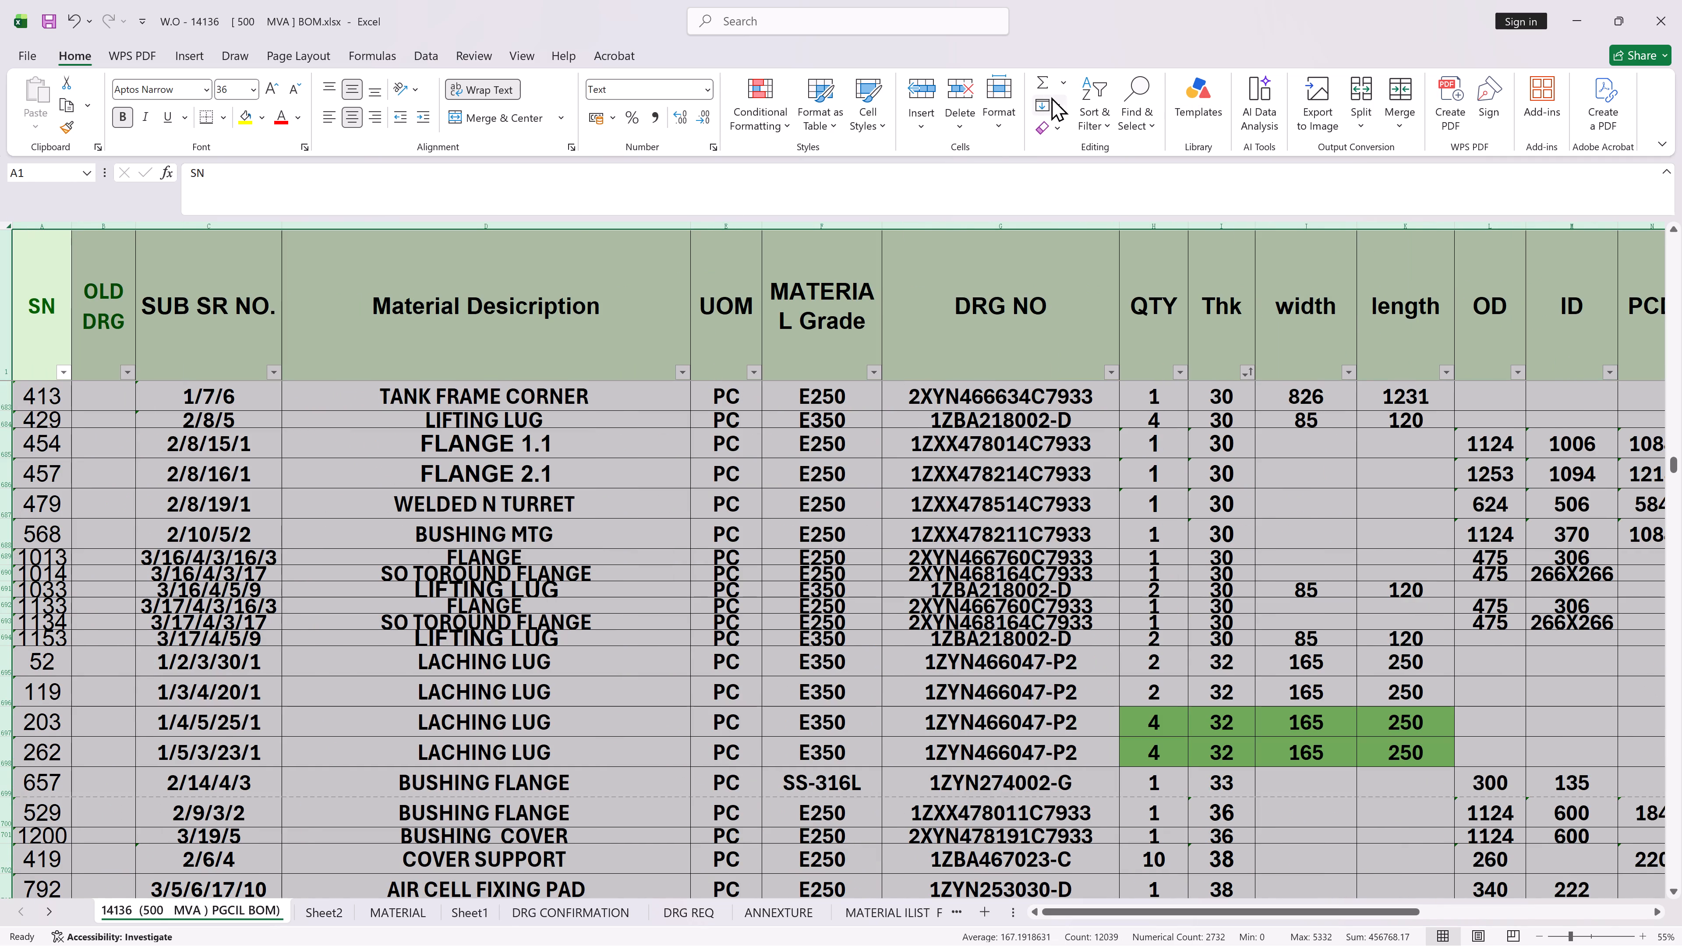
left_click(1003, 89)
left_click(1063, 204)
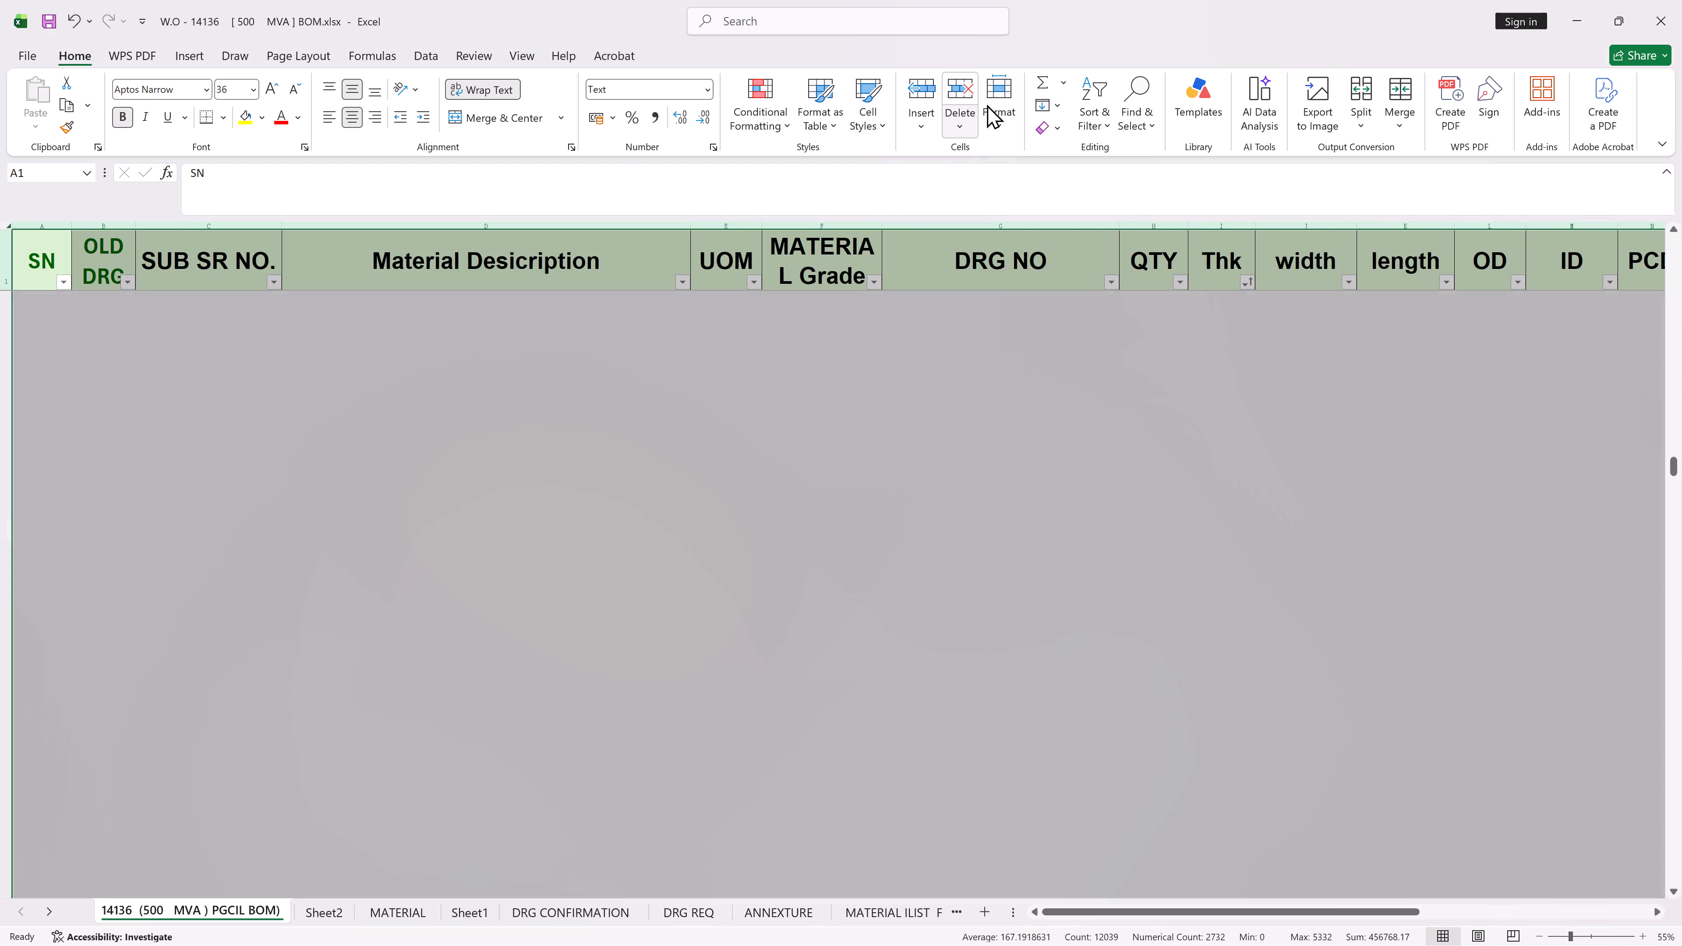
left_click(1003, 91)
left_click(1071, 251)
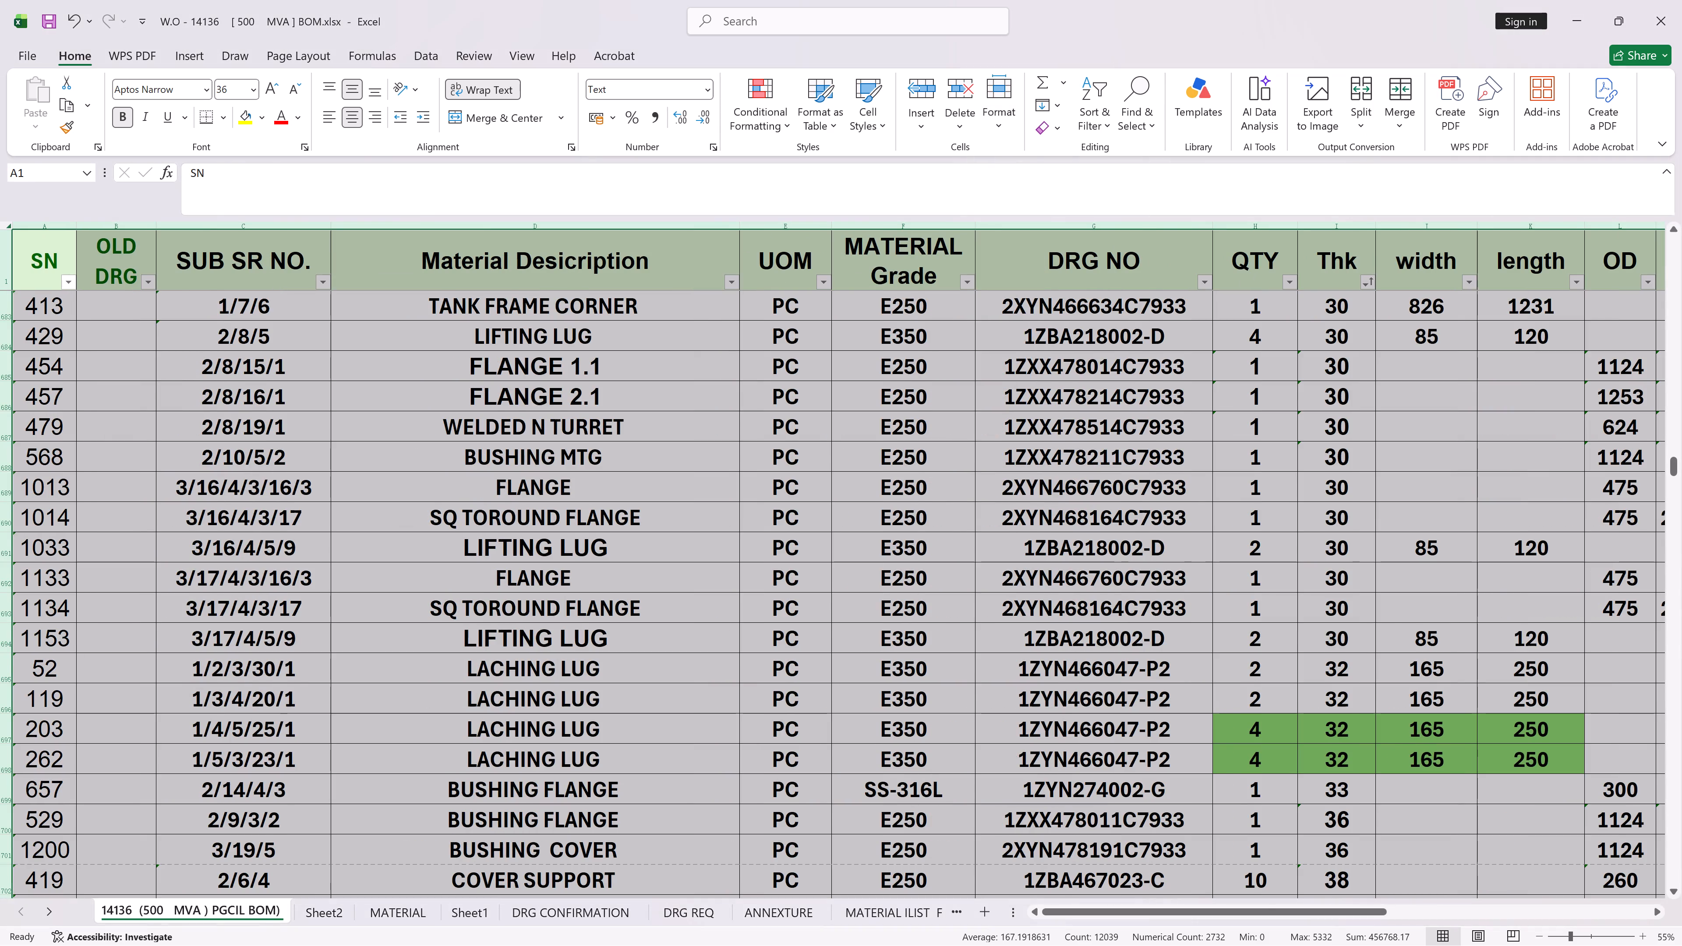
Remove bold formatting from all cells of the BOM sheet.
left_click(532, 389)
scroll(56, 299, "up", 16)
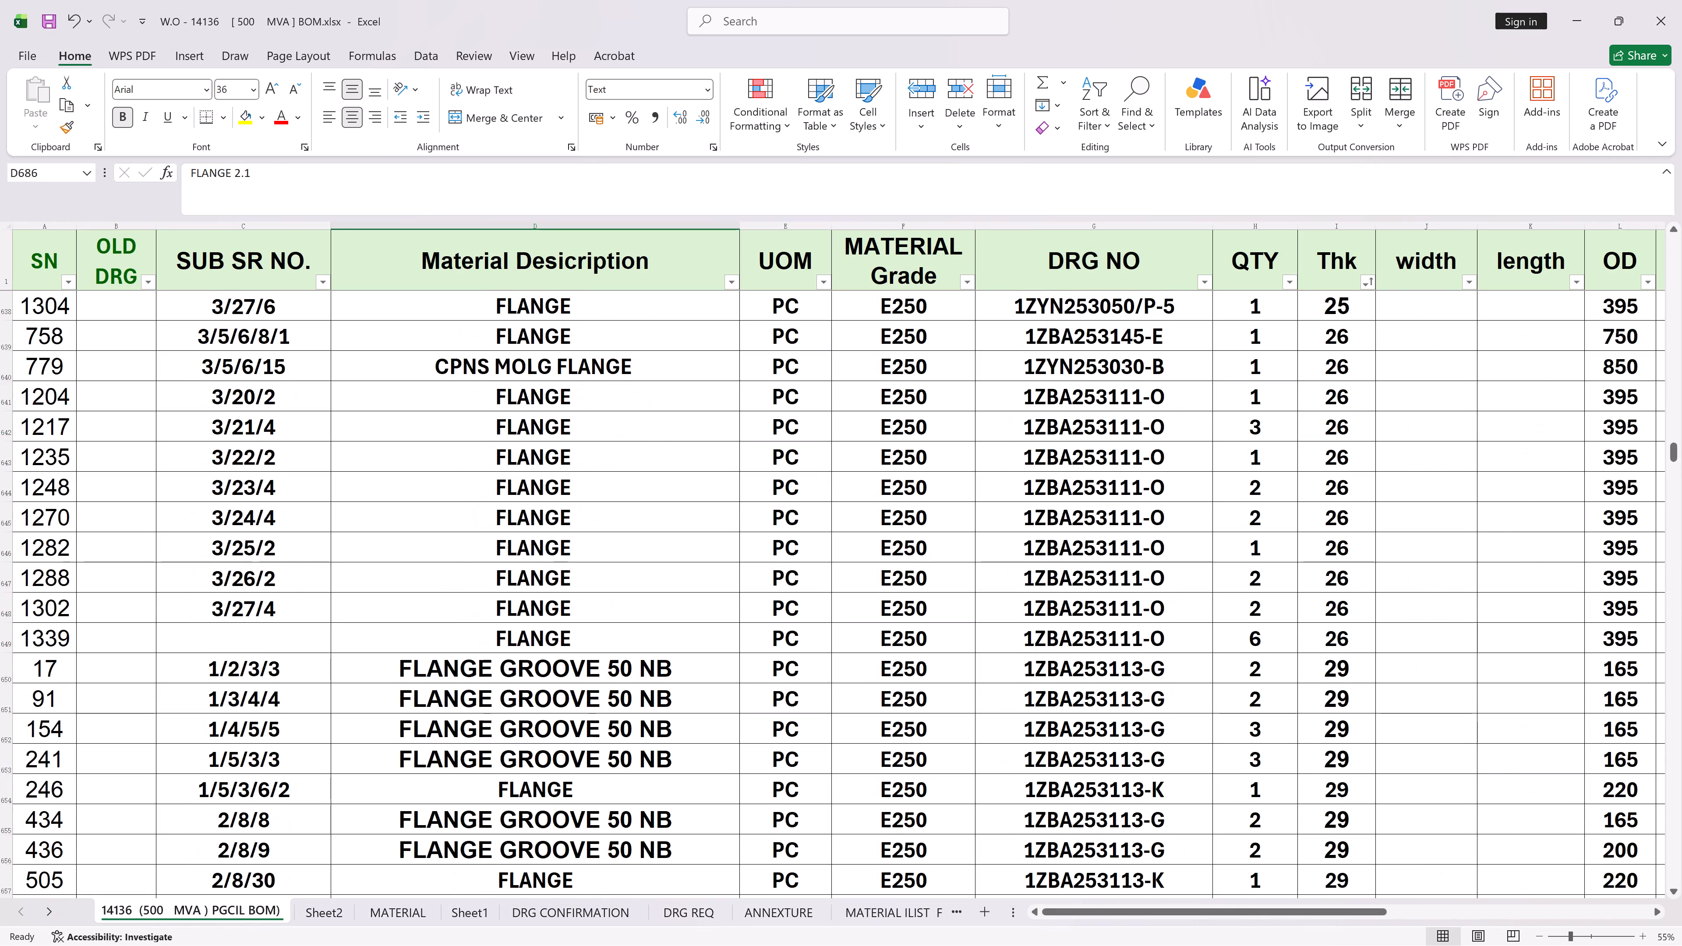
scroll(55, 296, "up", 20)
scroll(55, 296, "up", 20)
scroll(55, 296, "up", 16)
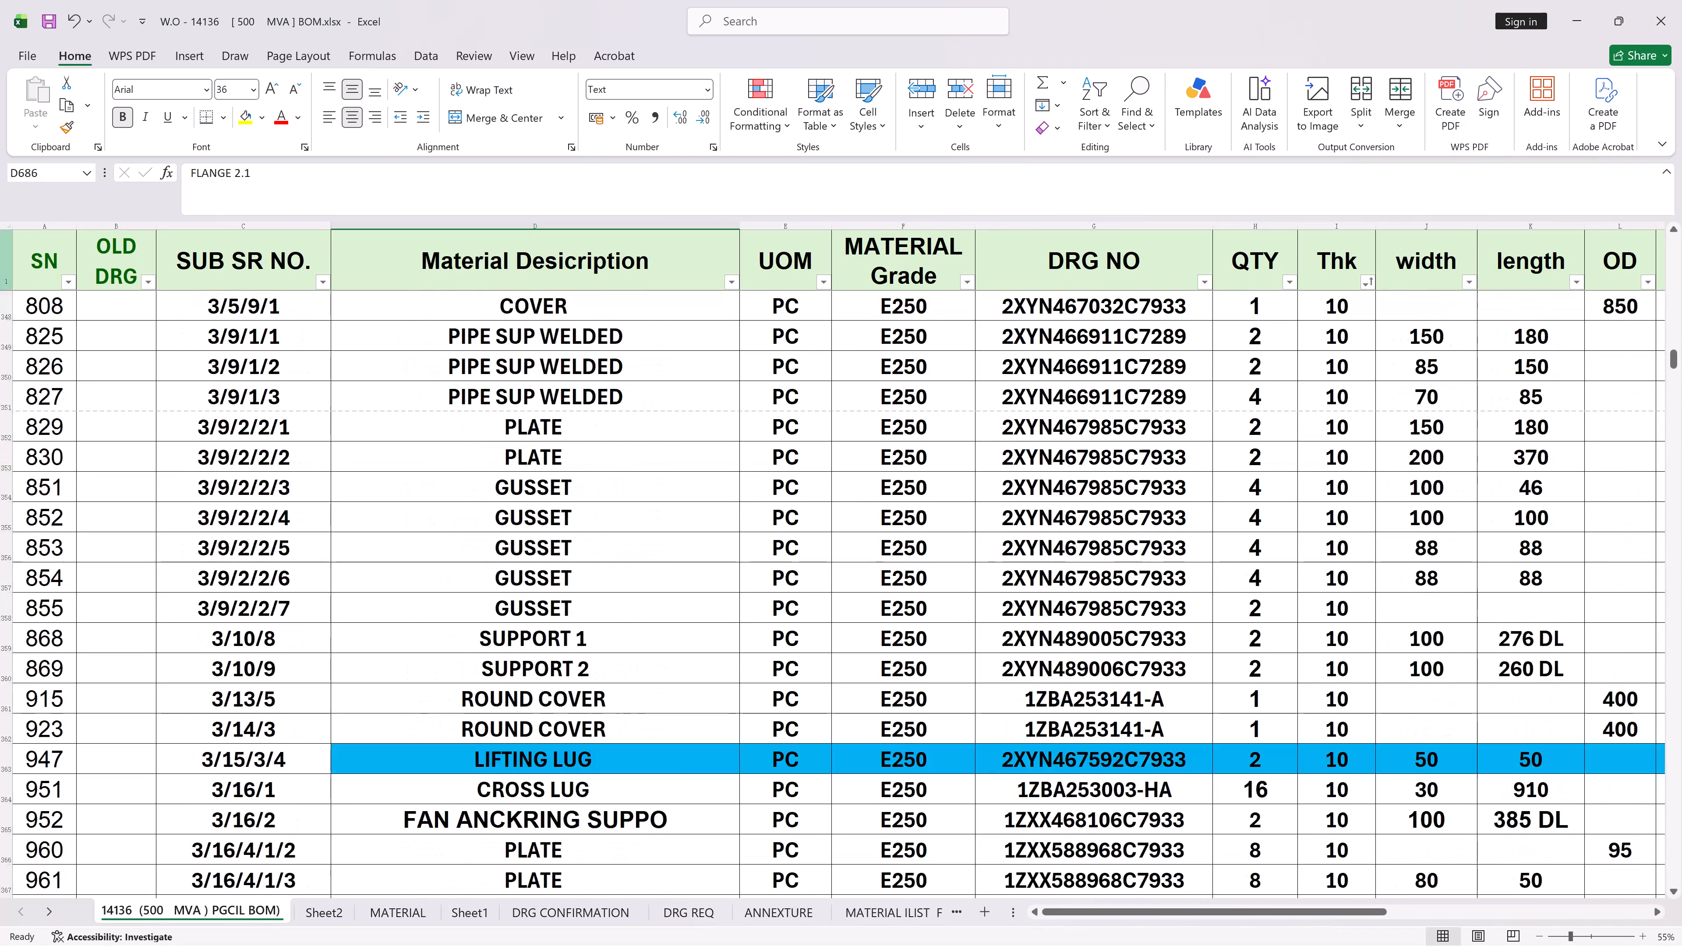
scroll(0, 261, "up", 20)
scroll(0, 261, "up", 20)
scroll(0, 261, "up", 3)
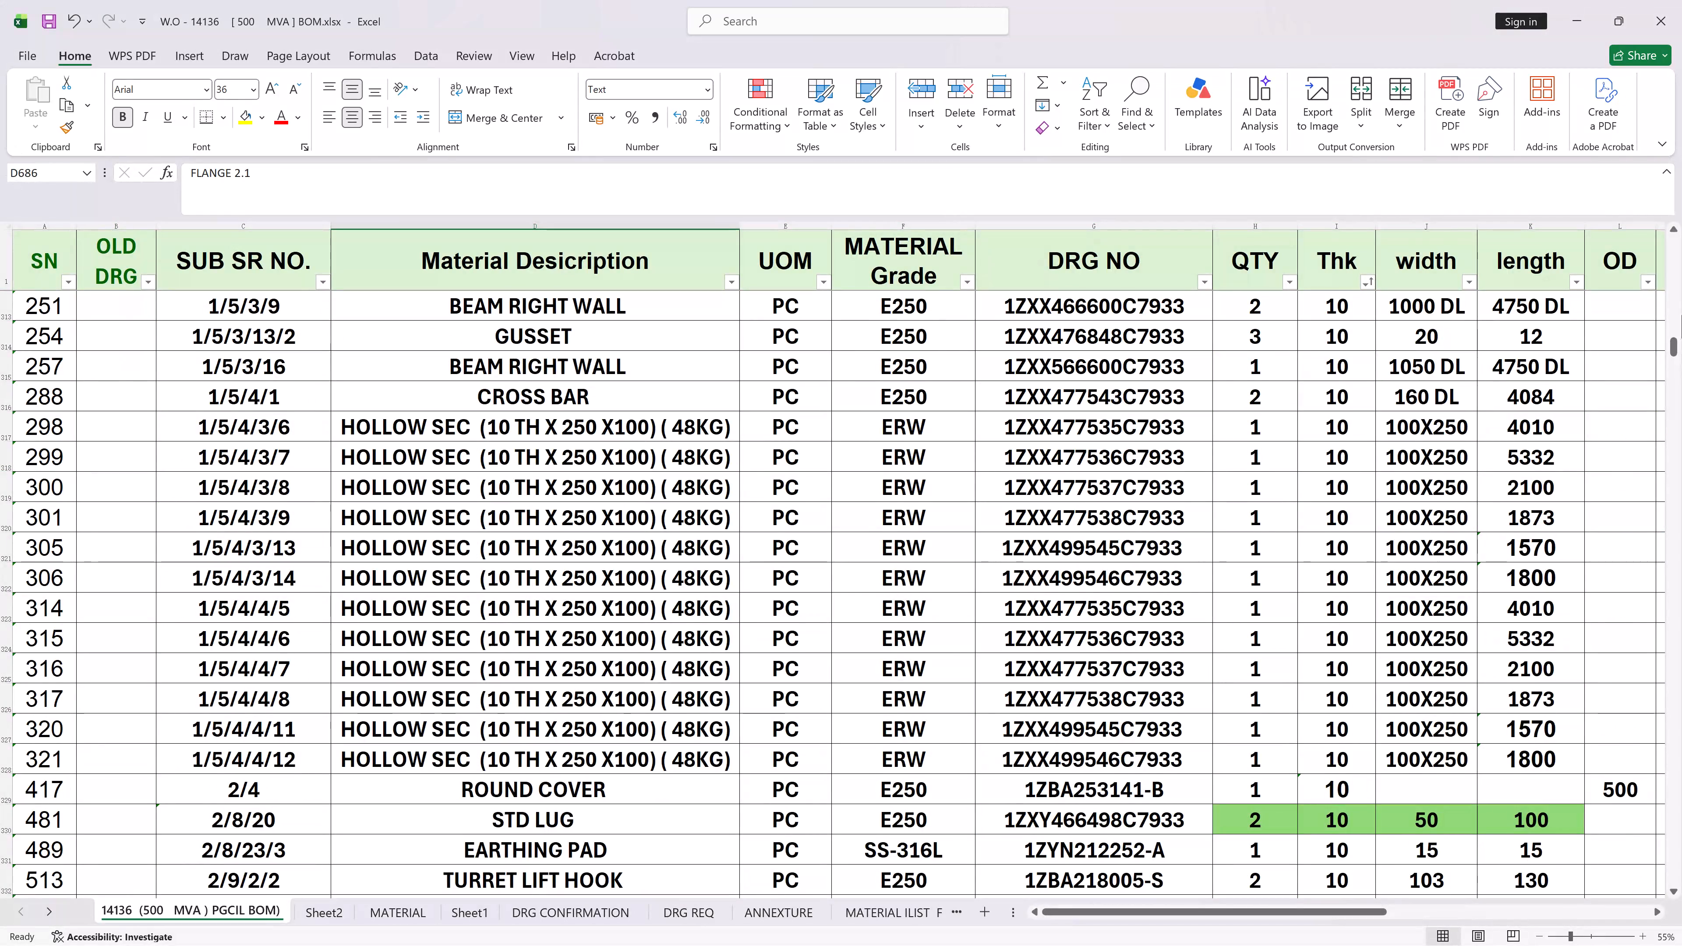
left_click_drag(1673, 344, 1681, 127)
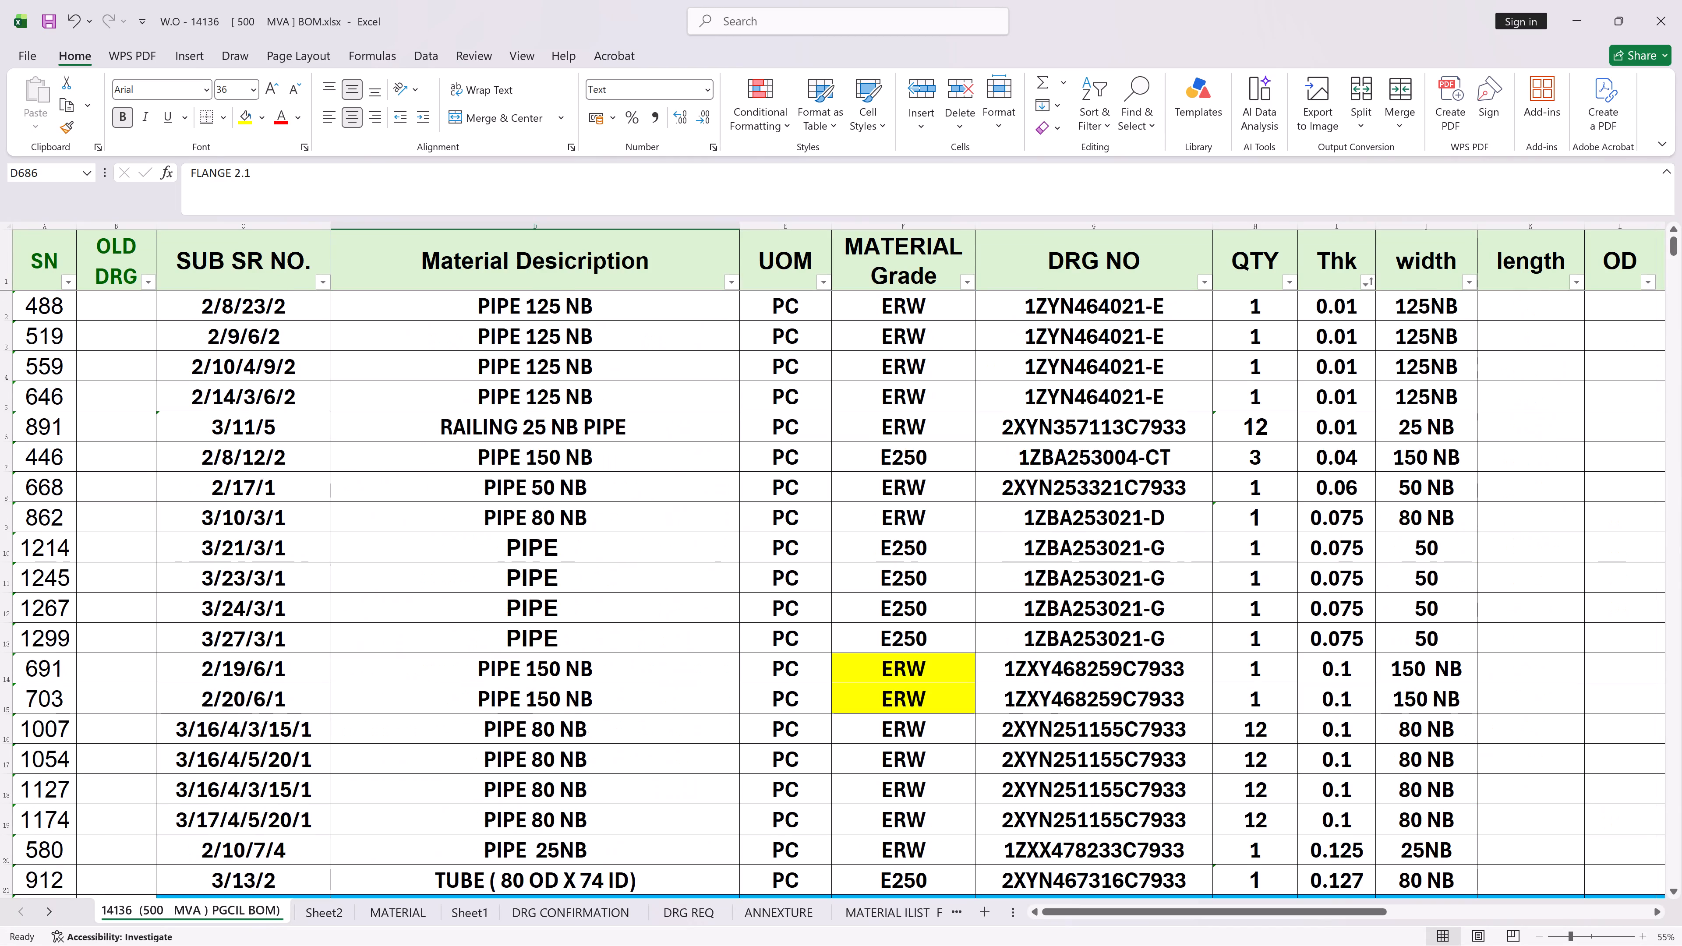
scroll(49, 509, "up", 5)
left_click(7, 225)
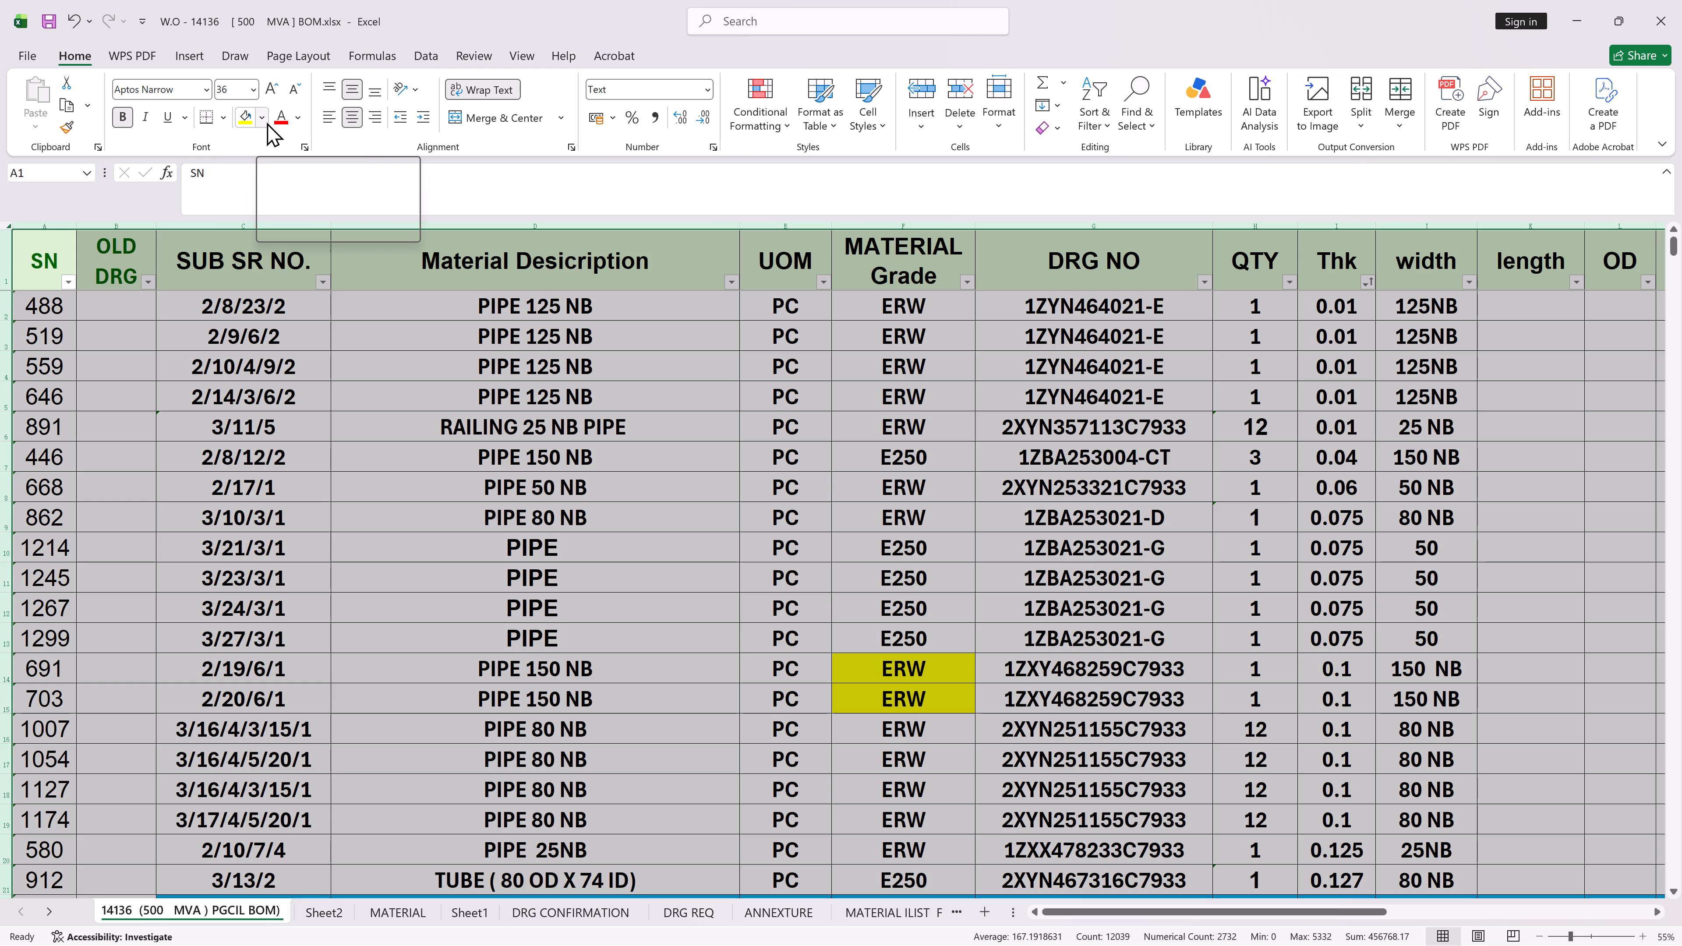
left_click(120, 118)
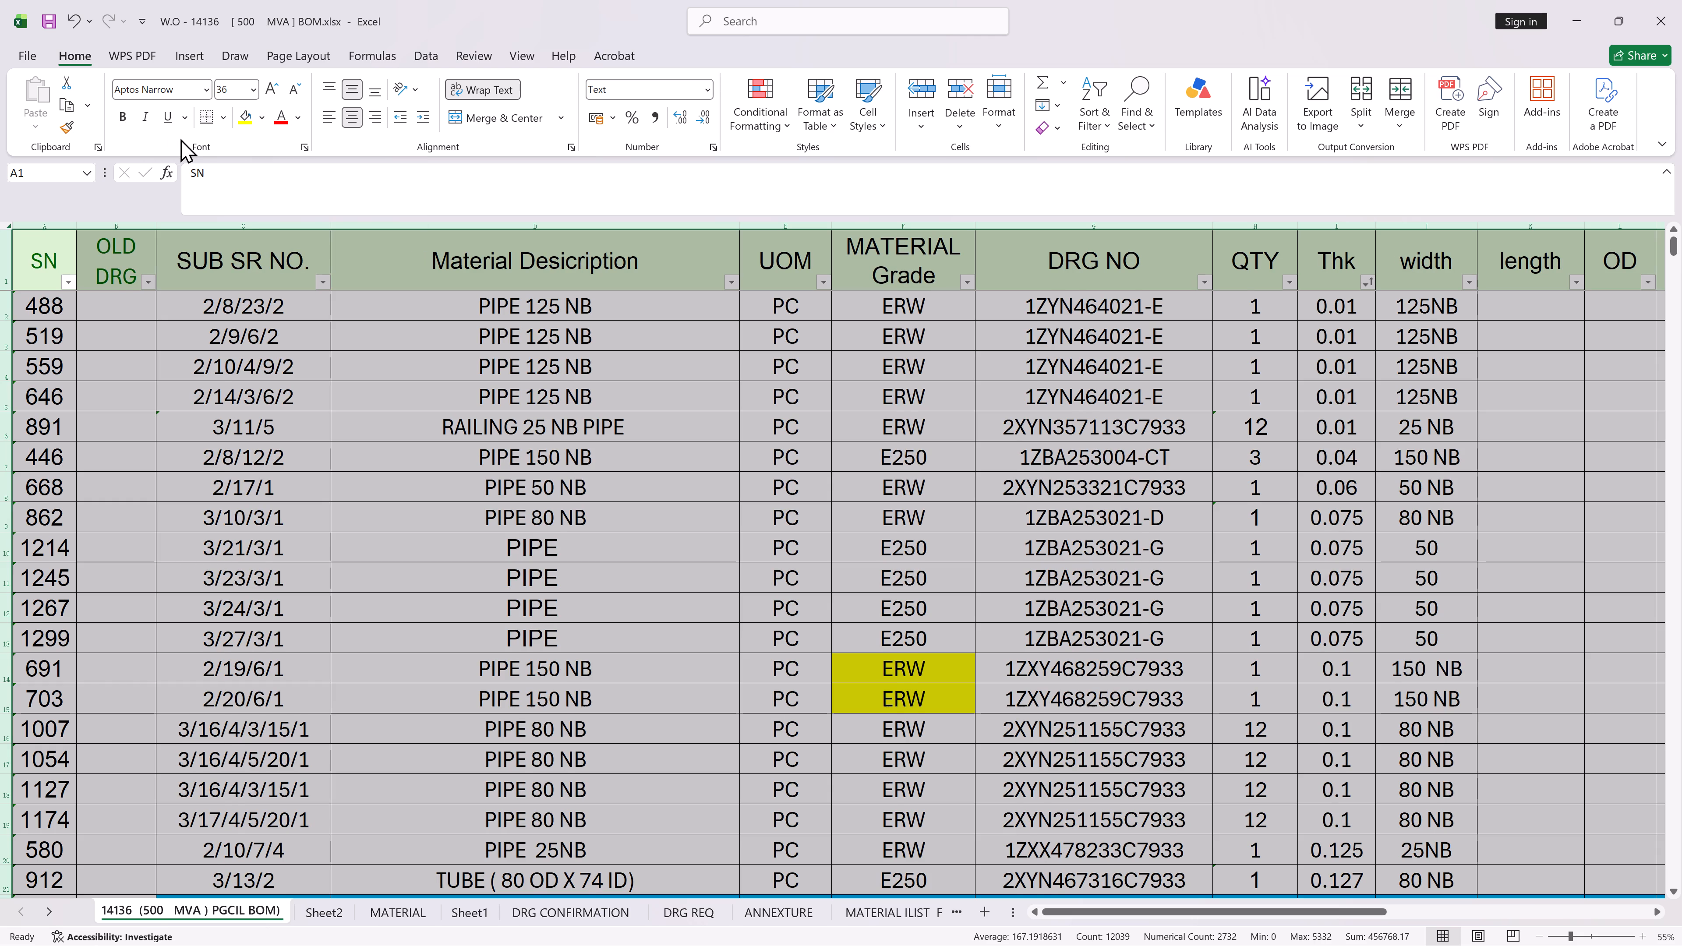
Set up printing of only the BOM range from the SN header through STUD, down to the last 100 mm TANK PULLEYE row.
scroll(66, 323, "up", 5)
left_click(39, 237)
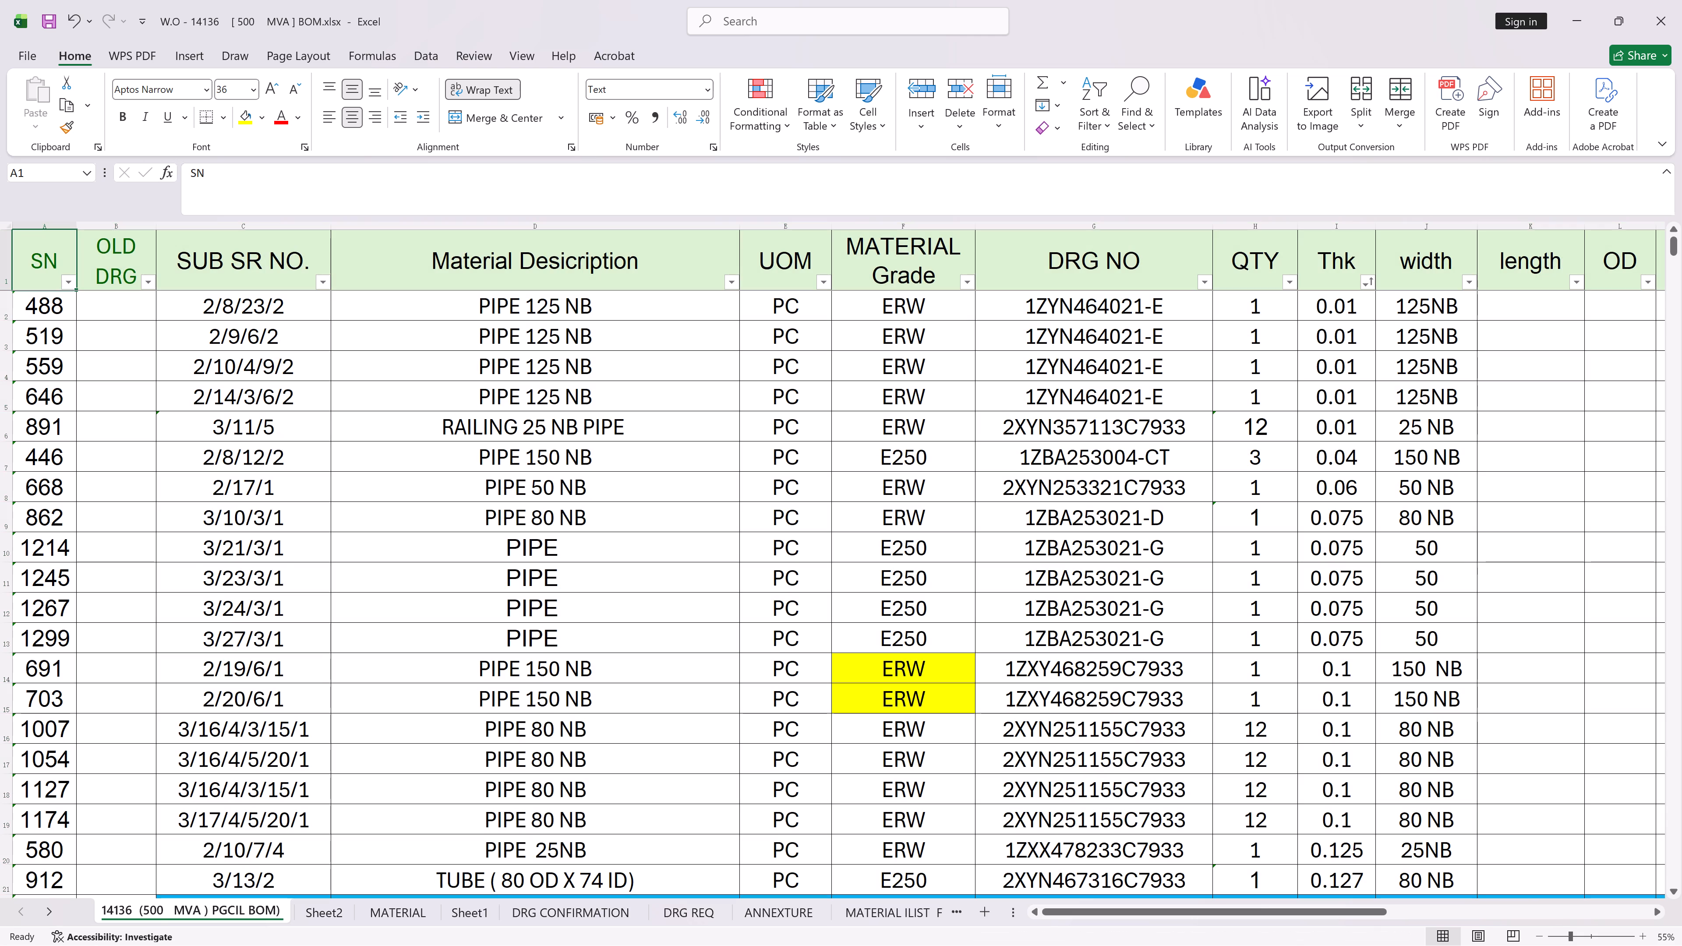
key("shift+Right")
key("shift+Right")
key("shift+Right")
key("shift+Right")
key("shift+Right")
key("shift+Right")
key("shift+Right")
key("shift+Right")
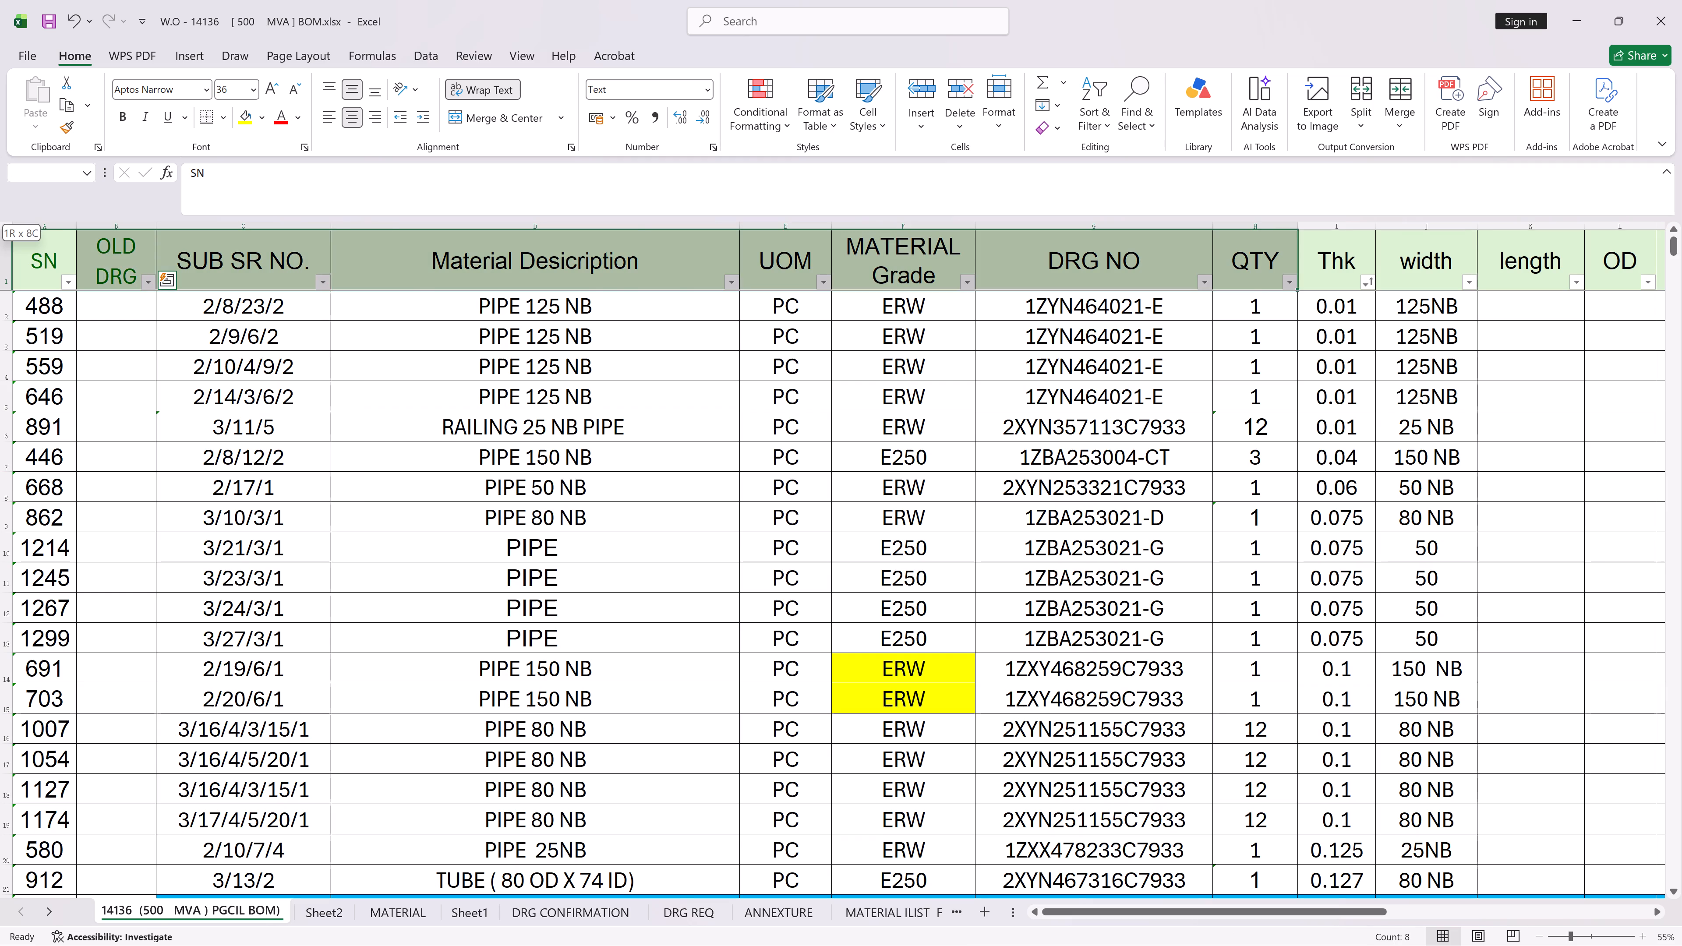
key("shift+Right")
key("shift+Right")
key("shift+Right")
key("shift+Right")
key("shift+Right")
key("shift+Right")
key("shift+Right")
key("shift+Right")
key("shift+Right")
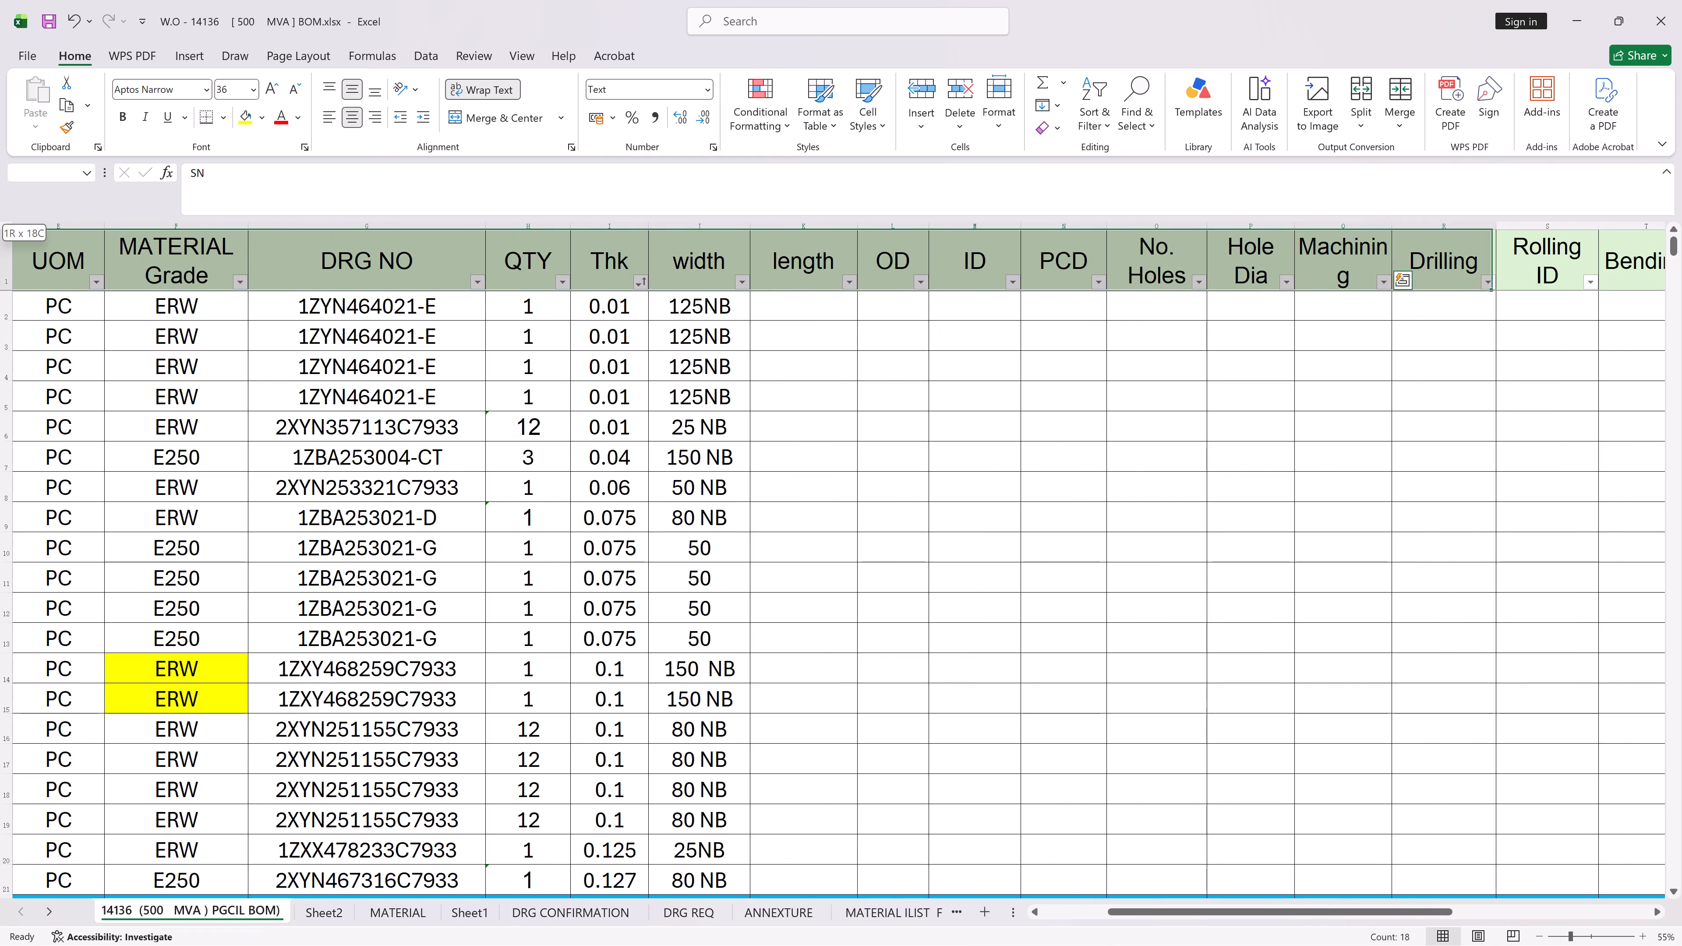
key("shift+Right")
key("shift+Right")
key("shift+Right")
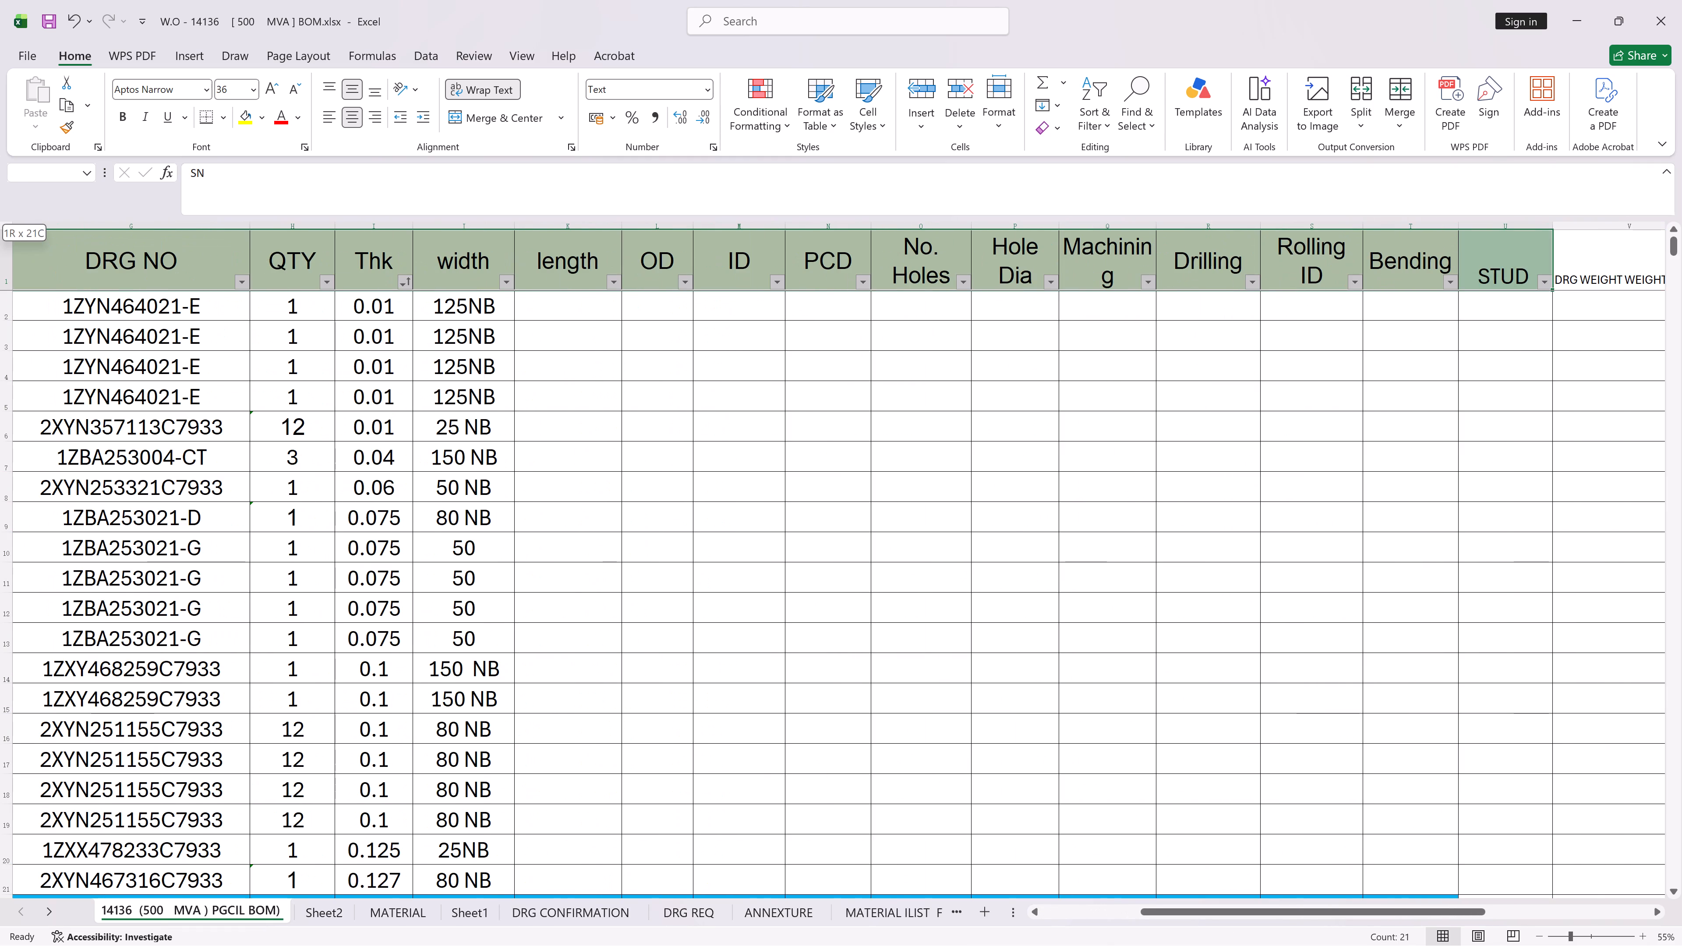
key("shift+Page_Down")
key("shift+Page_Down")
key("shift+Page_Down")
key("shift+Page_Down")
key("shift+Page_Down")
key("shift+Page_Down")
key("shift+Page_Down")
key("shift+Page_Down")
key("shift+Page_Down")
key("shift+Page_Down")
key("shift+Page_Down")
key("shift+Page_Down")
key("shift+Page_Down")
key("shift+Page_Down")
key("shift+Page_Down")
key("shift+Page_Down")
key("shift+Page_Down")
key("shift+Page_Down")
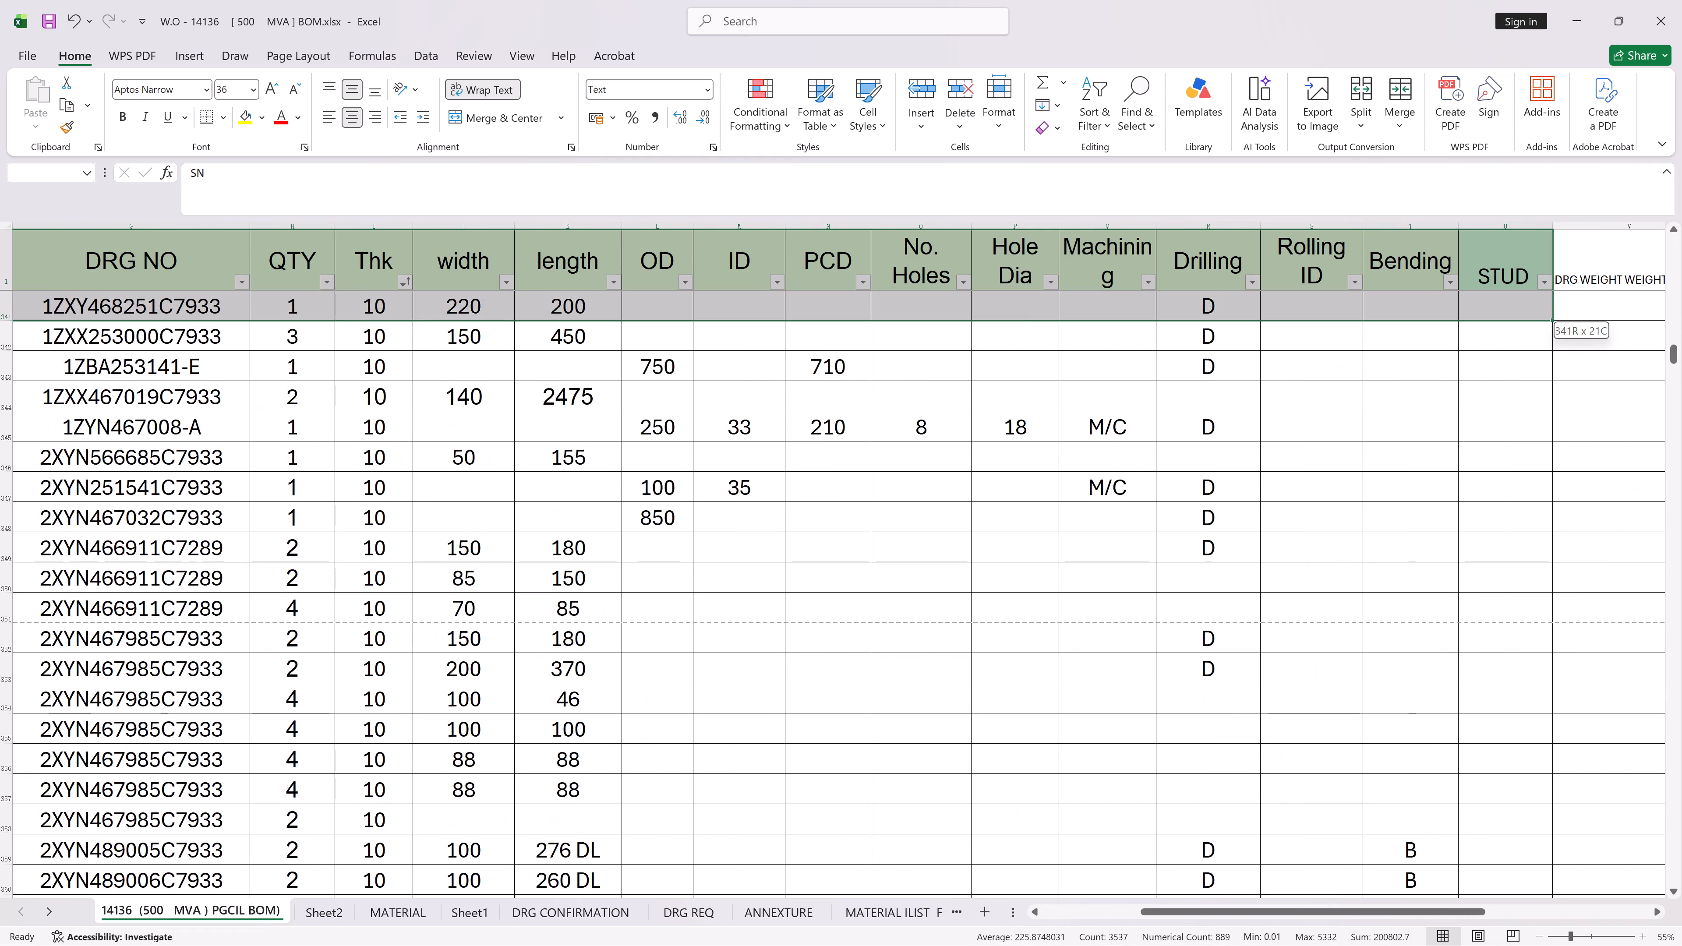
key("shift+Page_Down")
key("shift+Page_Down")
key("shift+Page_Down")
key("shift+Page_Down")
key("shift+Page_Down")
key("shift+Page_Down")
key("shift+Page_Down")
key("shift+Page_Down")
key("shift+Page_Down")
key("shift+Page_Down")
key("shift+Page_Down")
key("shift+Page_Down")
key("shift+Page_Down")
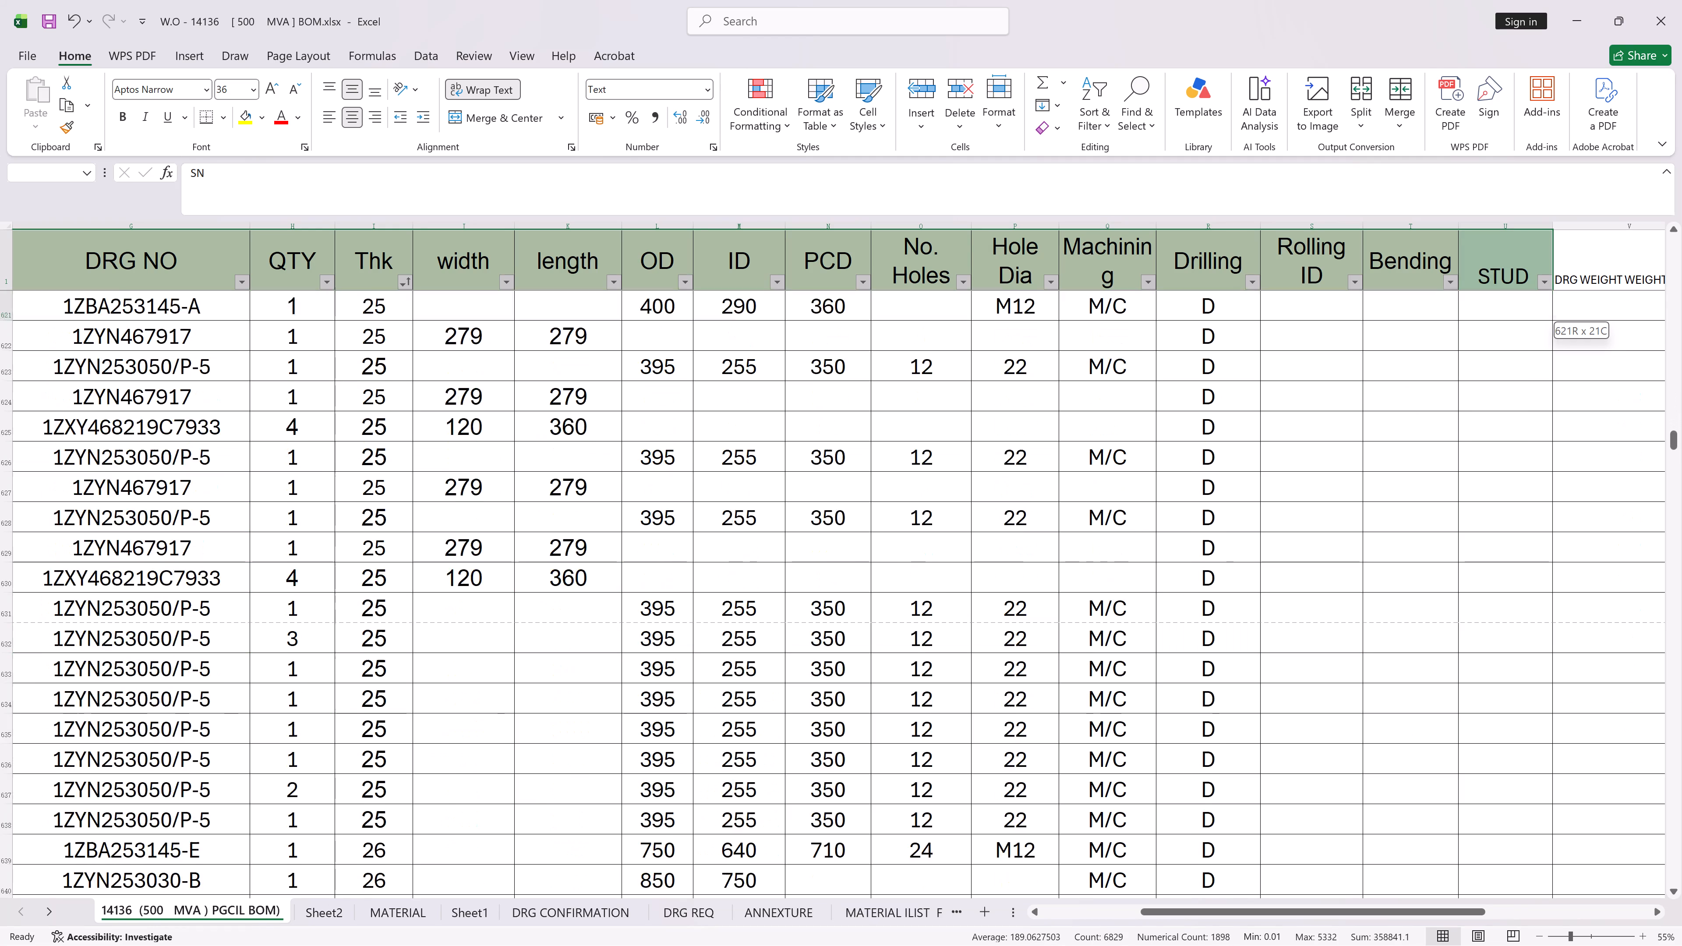
key("shift+Page_Down")
key("shift+Page_Down")
key("shift+Page_Down")
key("shift+Page_Down")
key("shift+Page_Down")
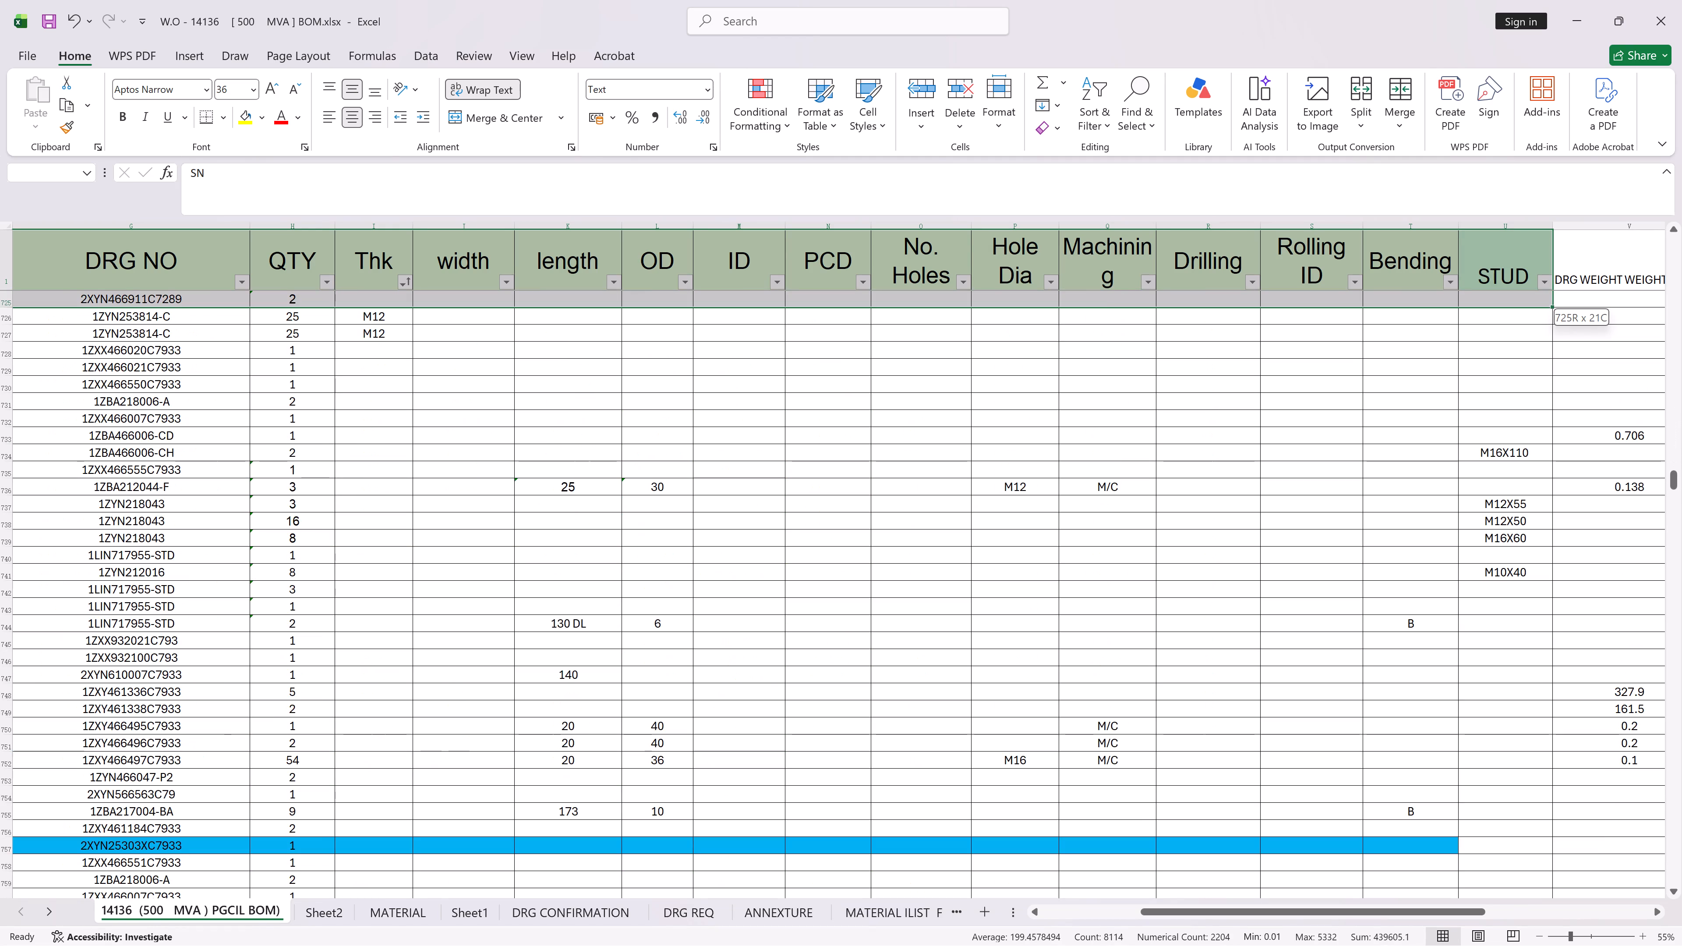
key("shift+Page_Up")
key("shift+Down")
key("shift+Down")
key("shift+Down")
key("shift+Down")
key("shift+Down")
key("shift+Down")
key("shift+Down")
key("shift+Down")
key("shift+Down")
key("shift+Down")
key("shift+Down")
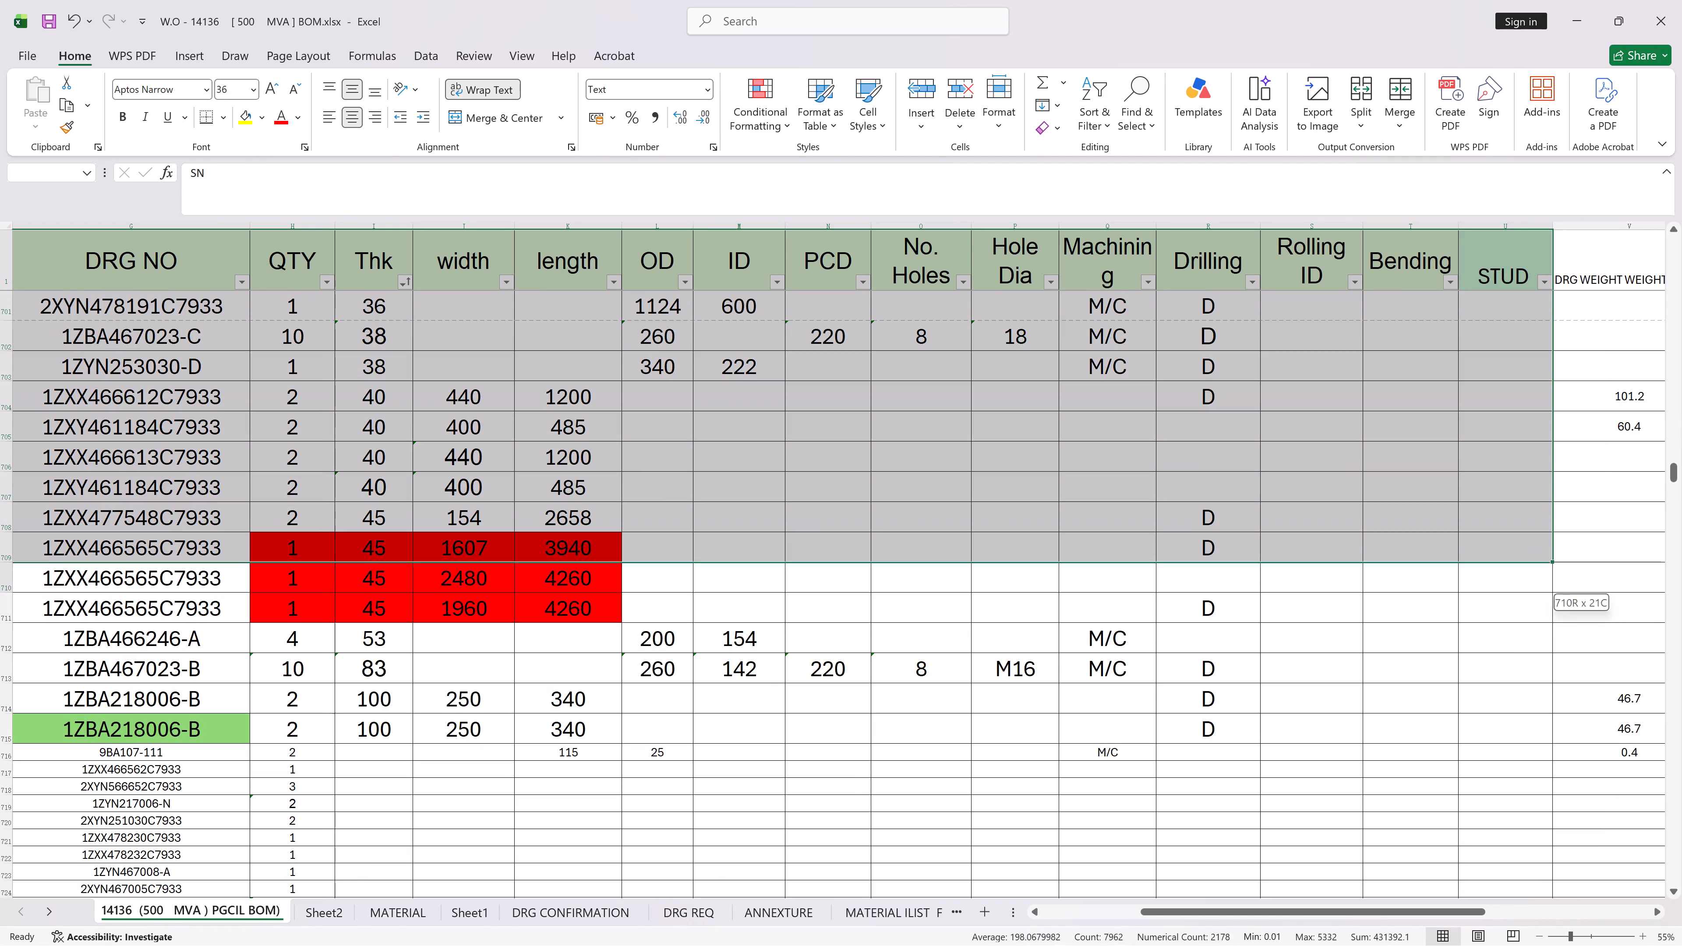
key("shift+Down")
key("shift+Down")
key("shift+Down")
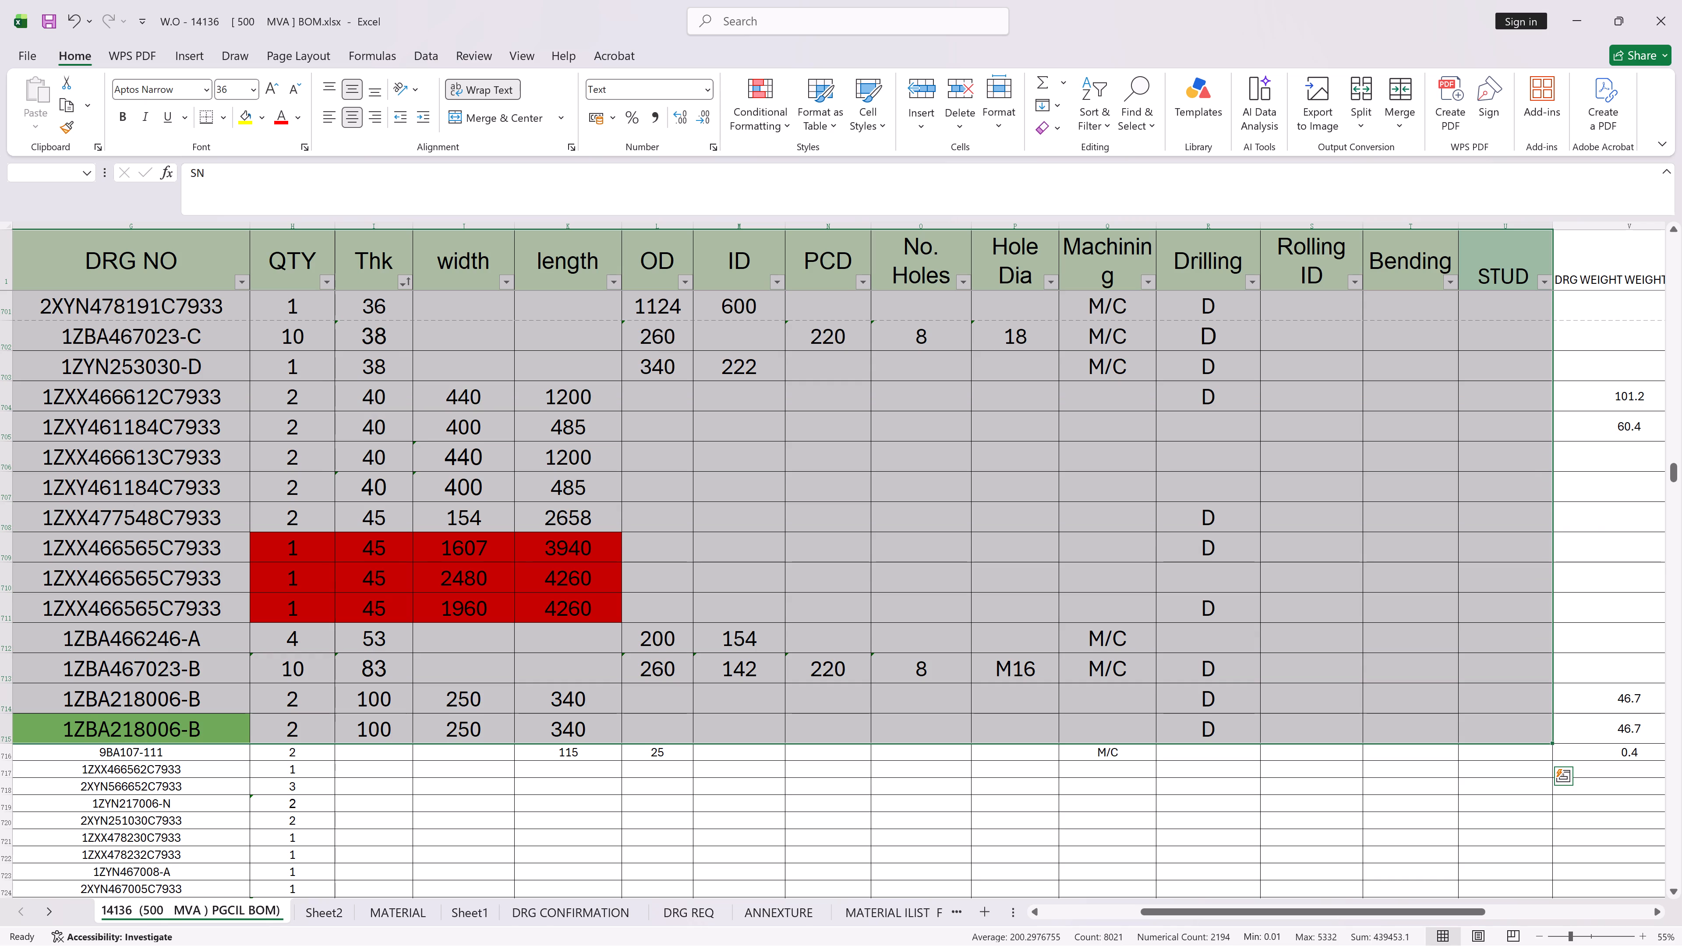
left_click(27, 48)
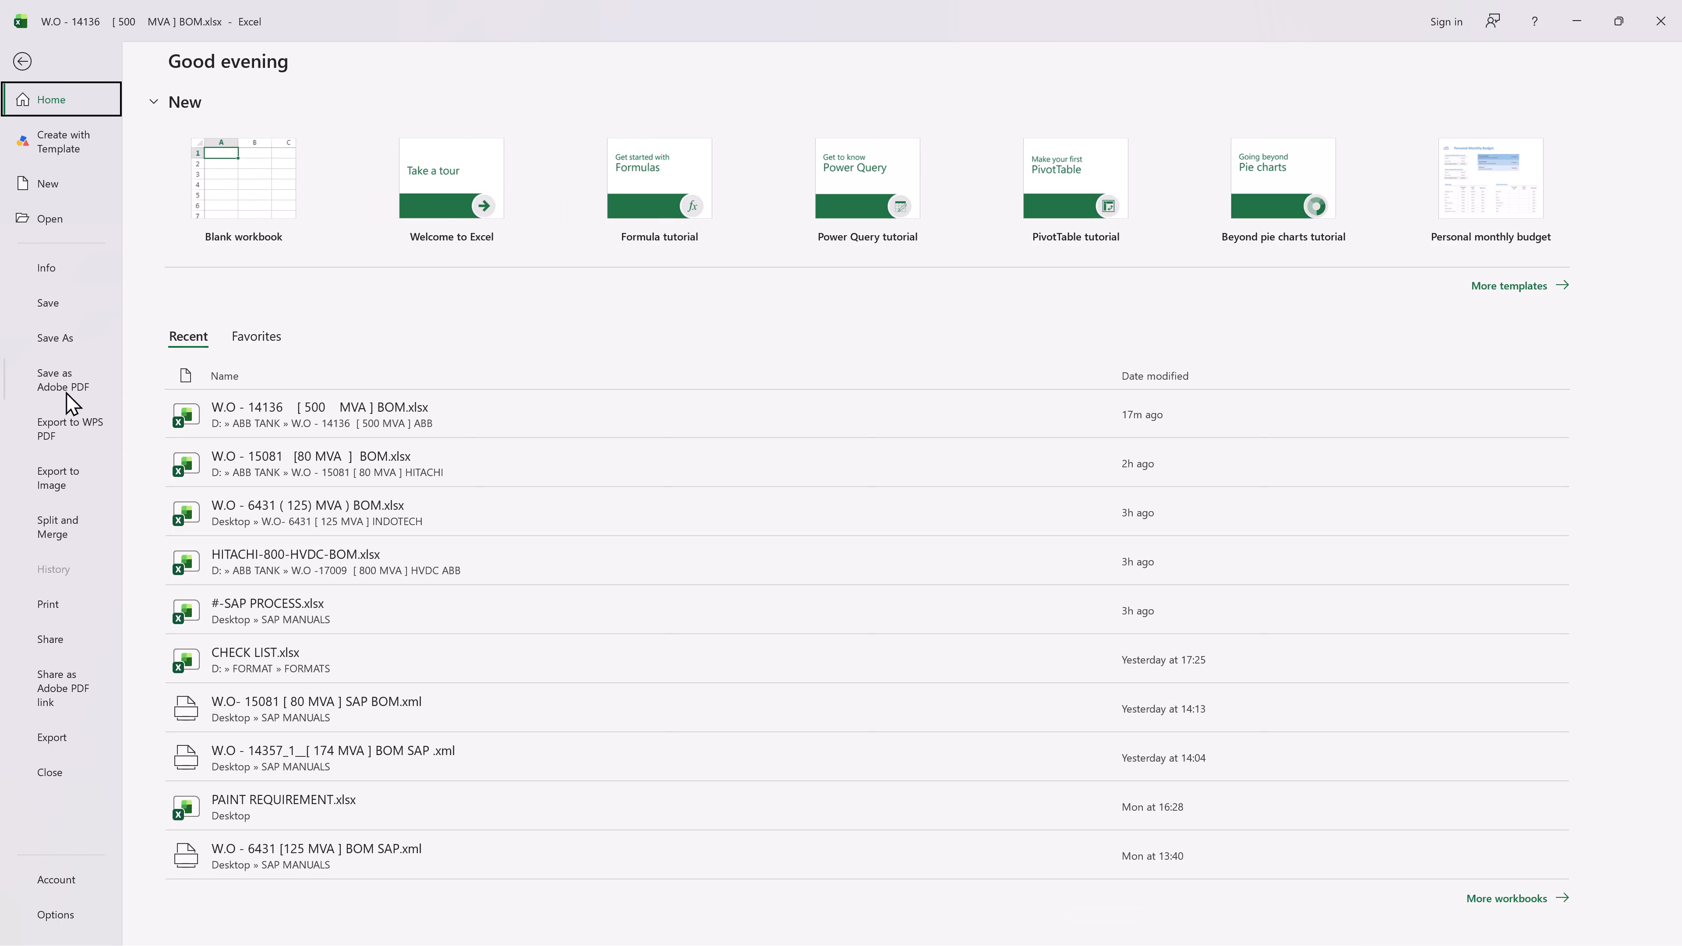
left_click(38, 600)
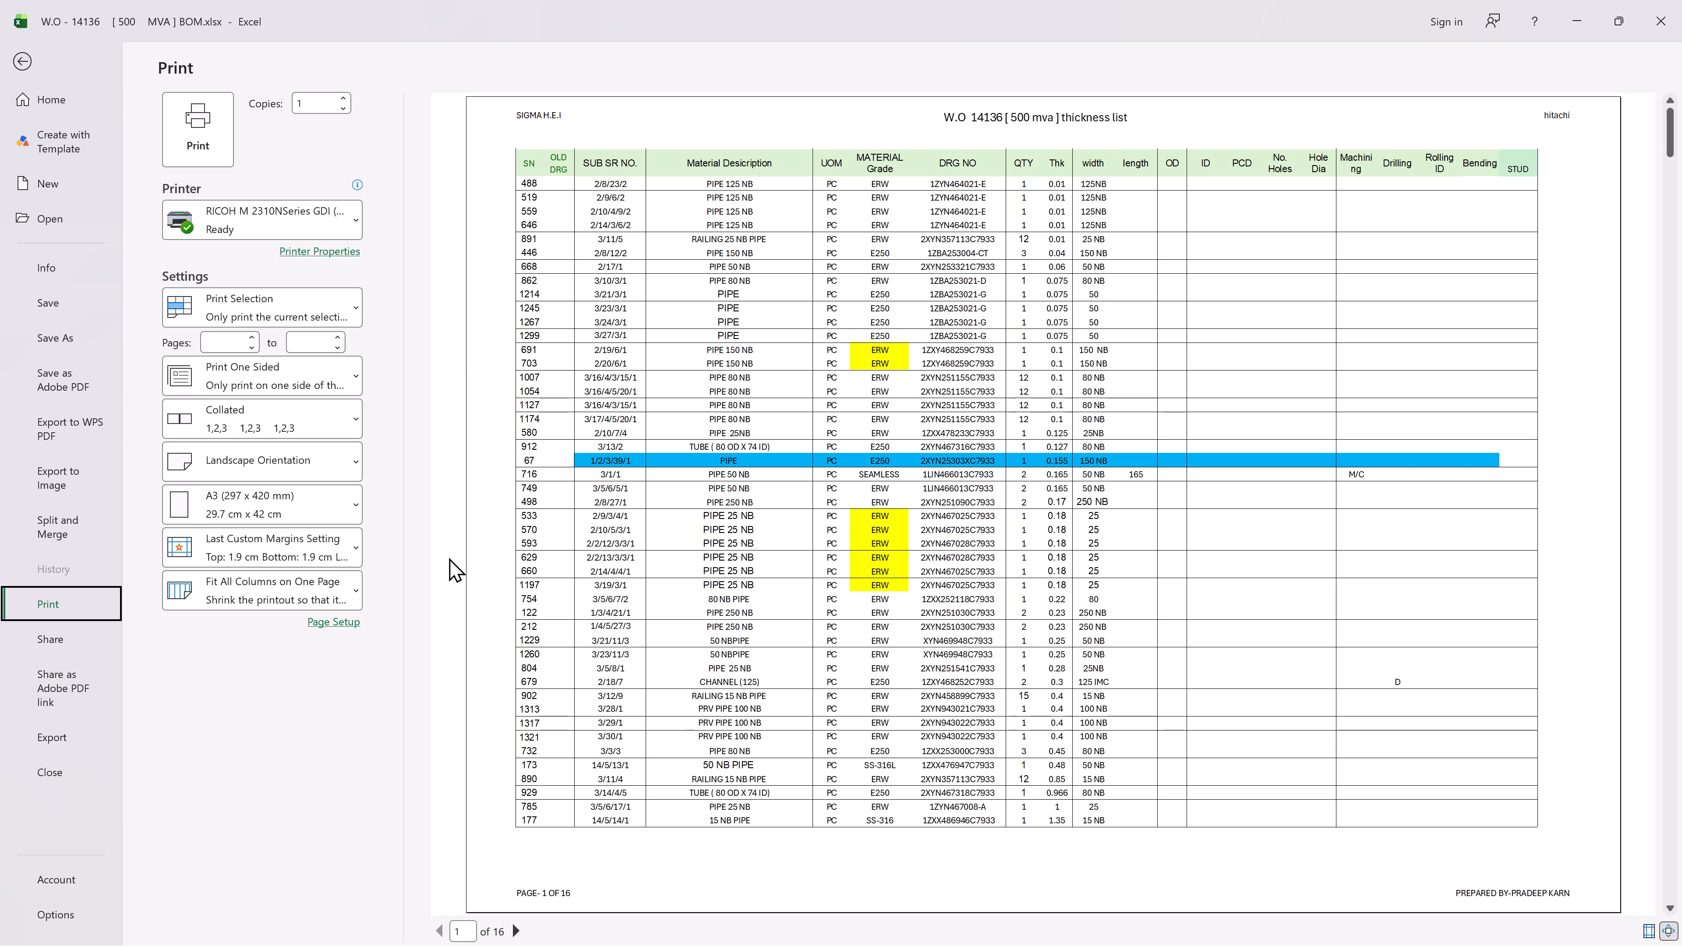
left_click(293, 317)
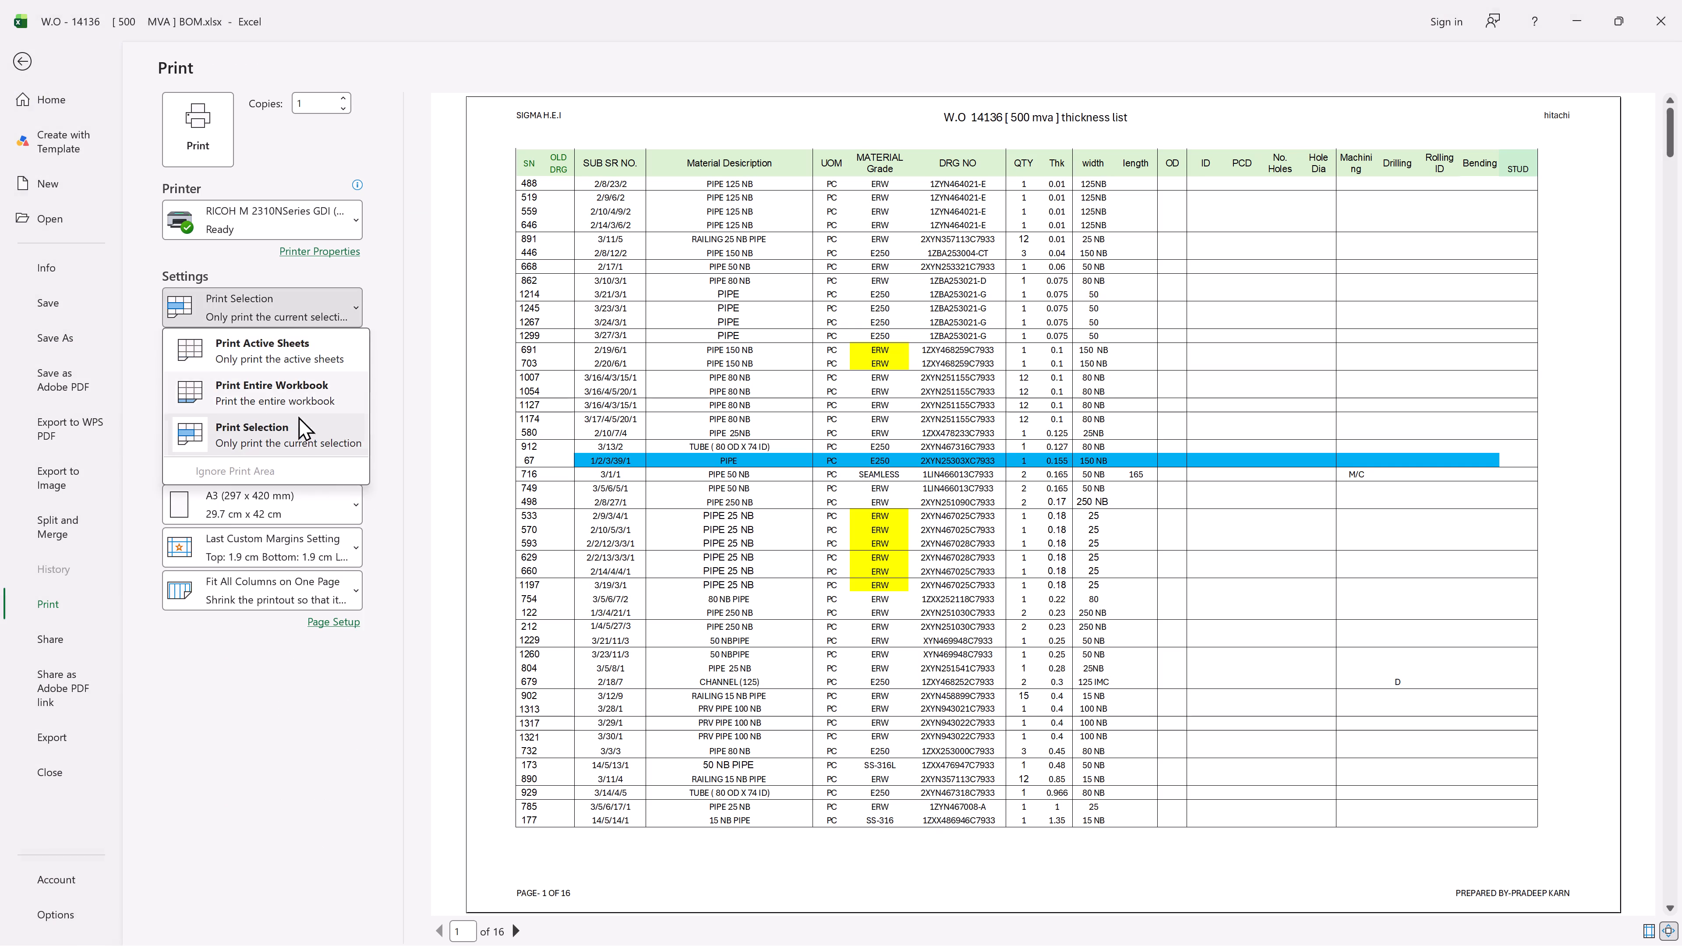
left_click(294, 434)
Apply the A3 profile with landscape orientation in the RICOH printer's properties.
left_click(340, 249)
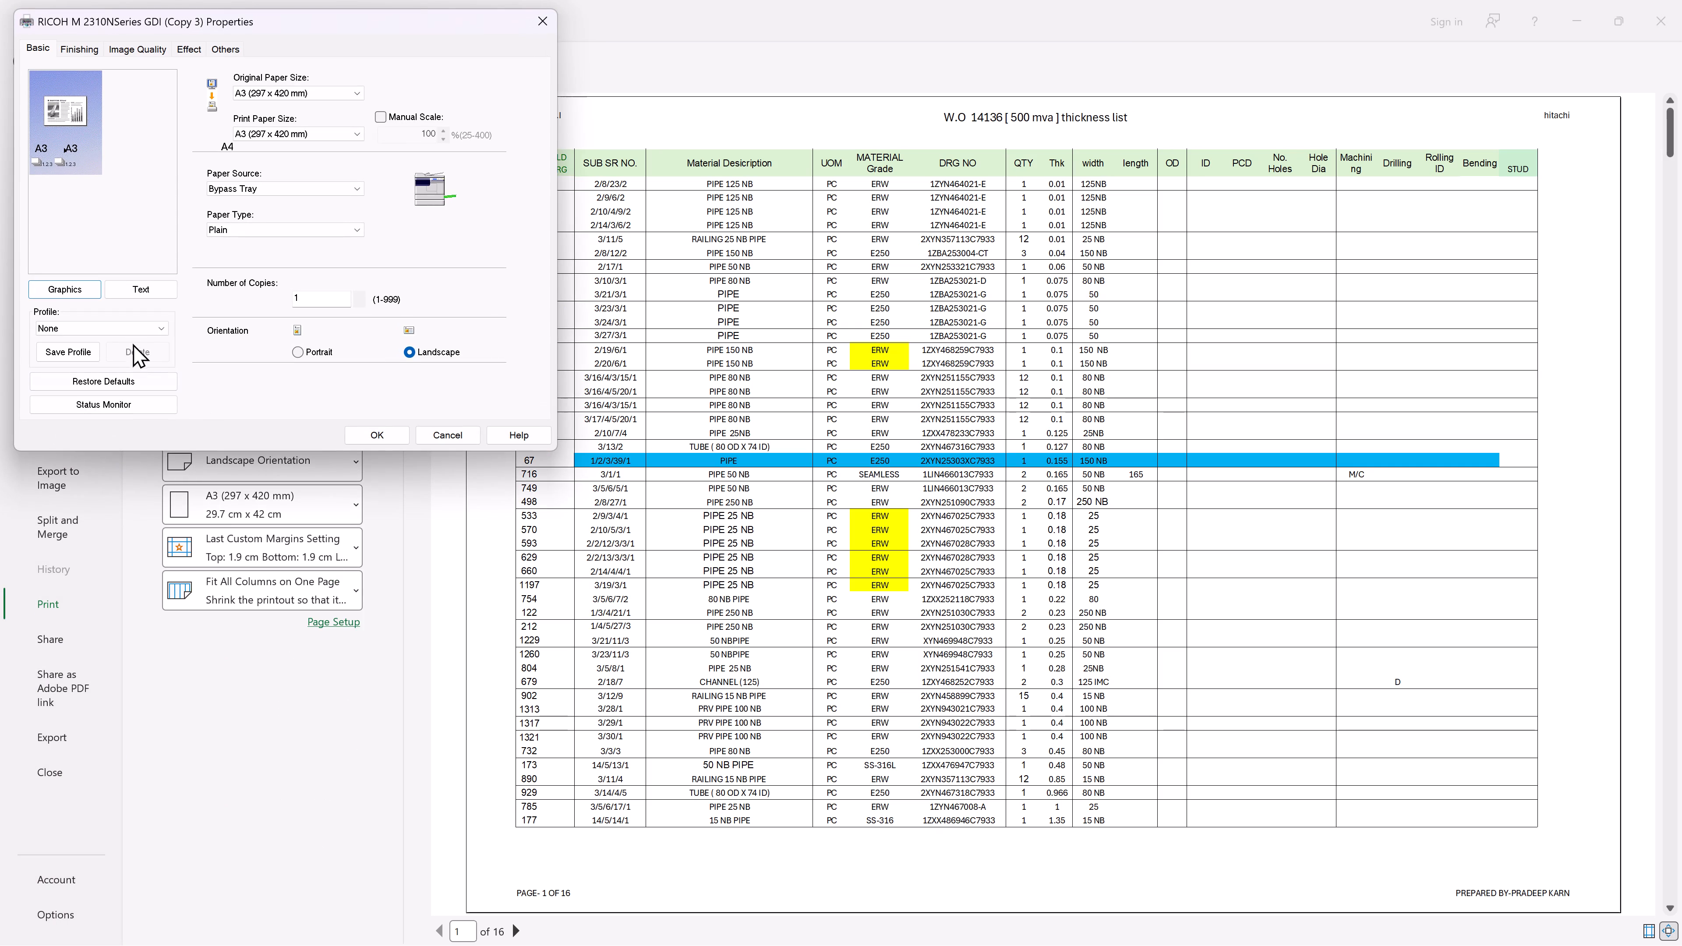
left_click(127, 328)
left_click(122, 363)
left_click(401, 357)
left_click(409, 357)
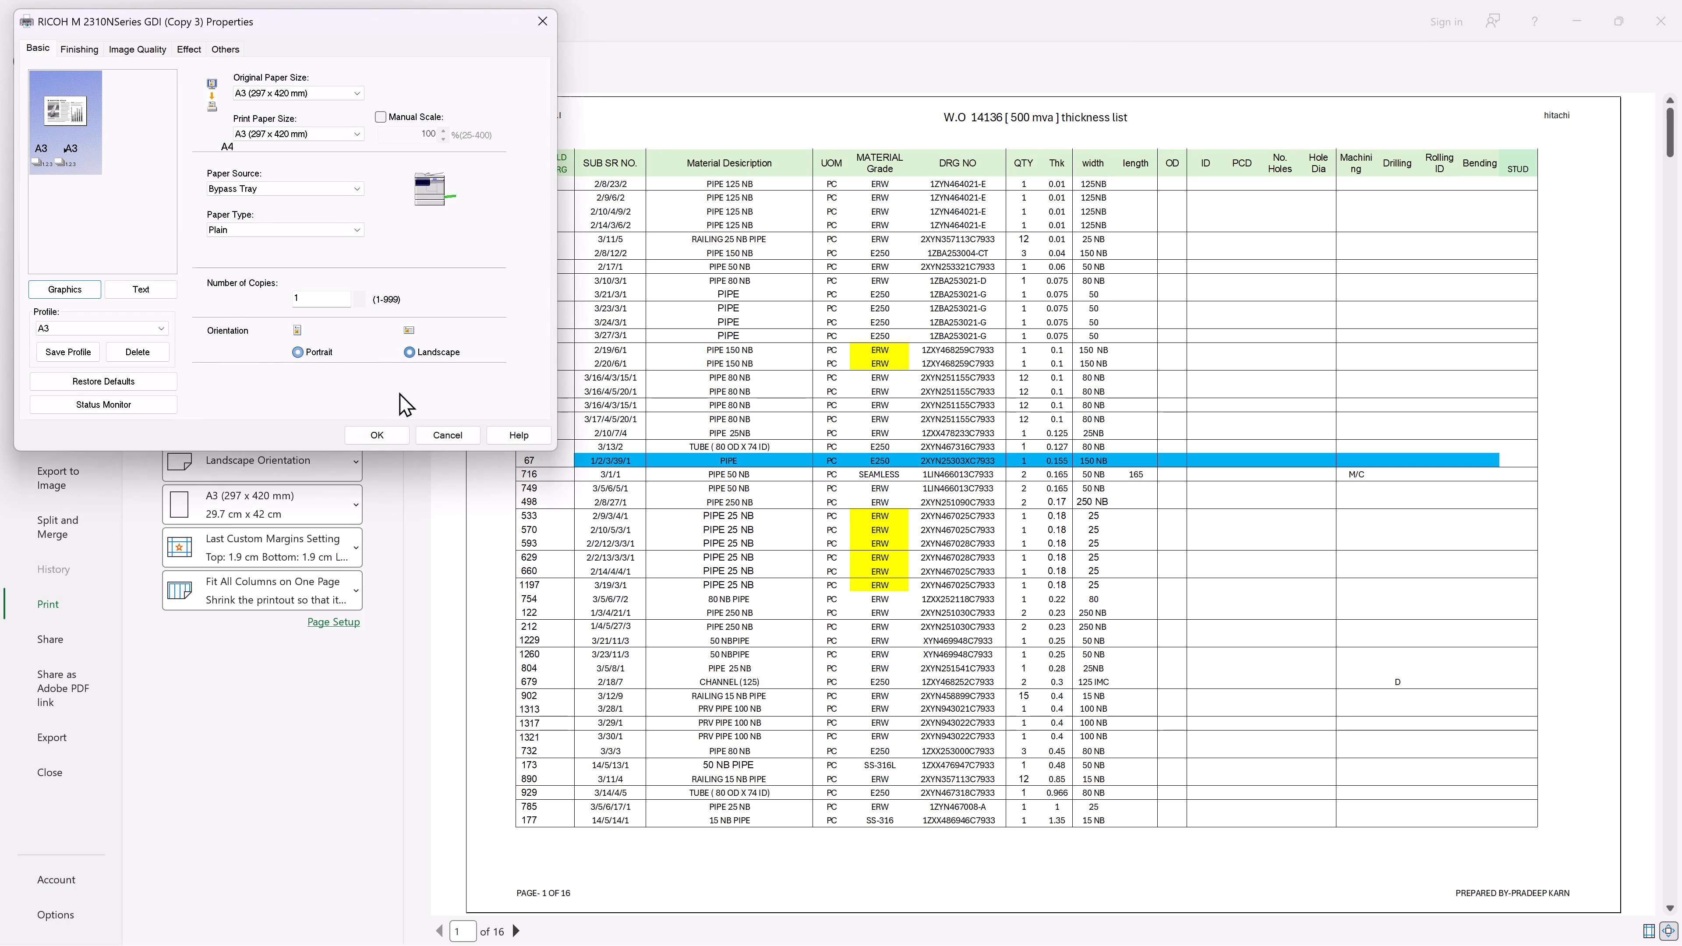
left_click(389, 424)
left_click(389, 430)
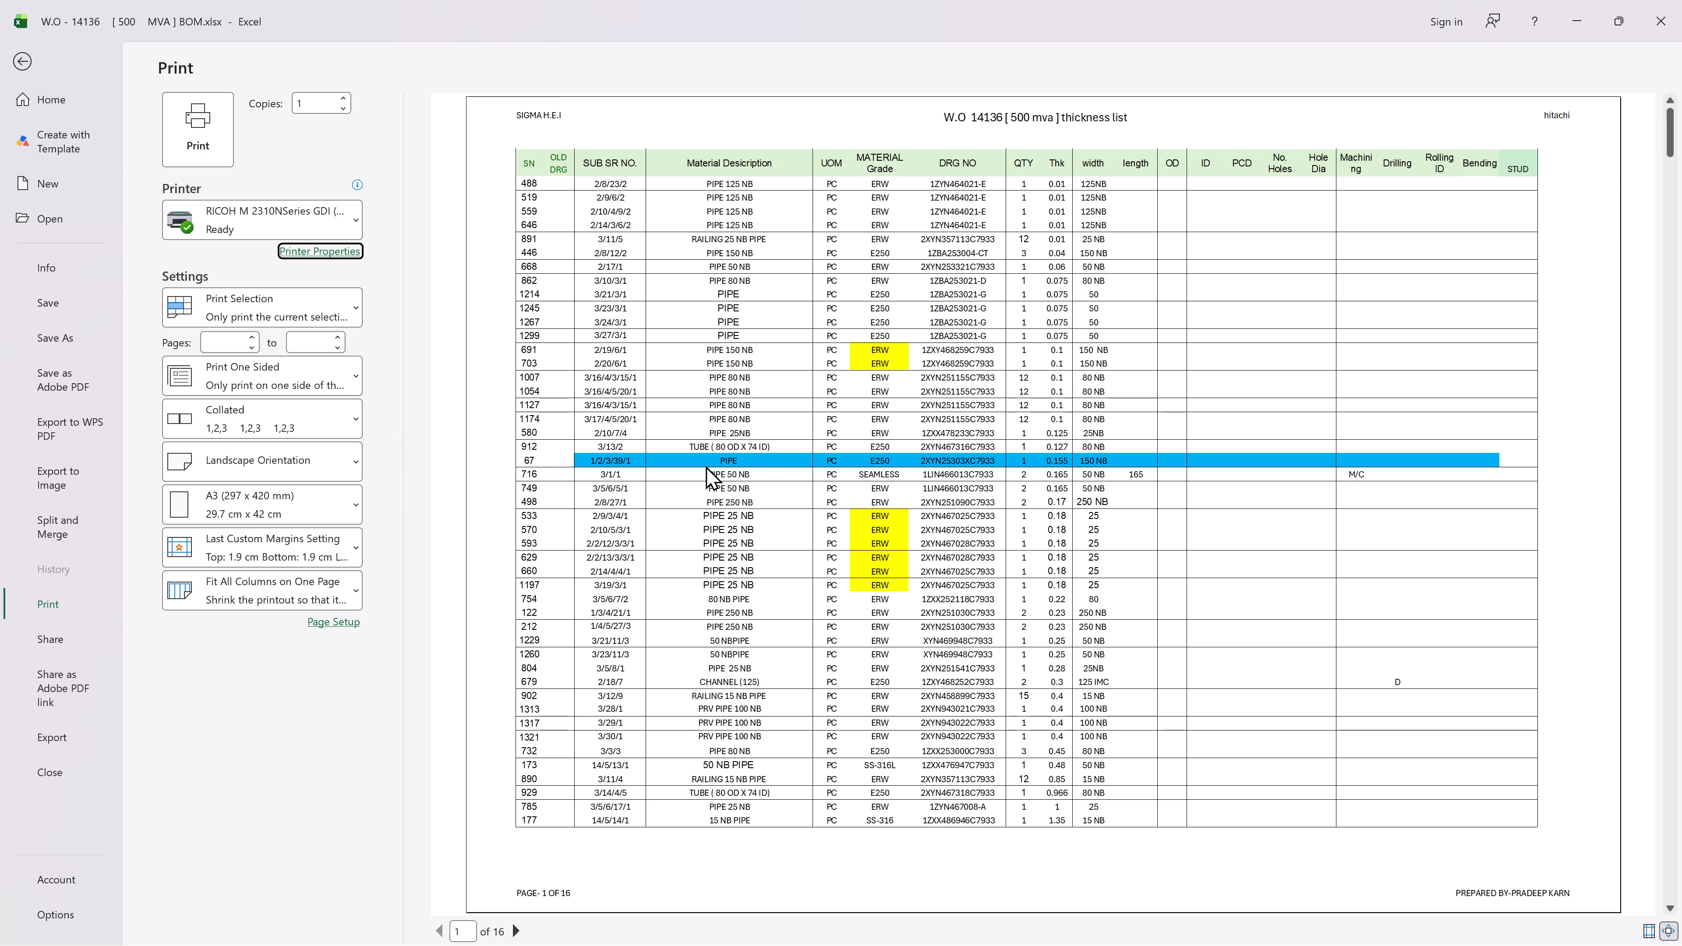
Check the thickness list's print preview from the first page through the last page.
scroll(785, 435, "down", 20)
scroll(780, 433, "down", 10)
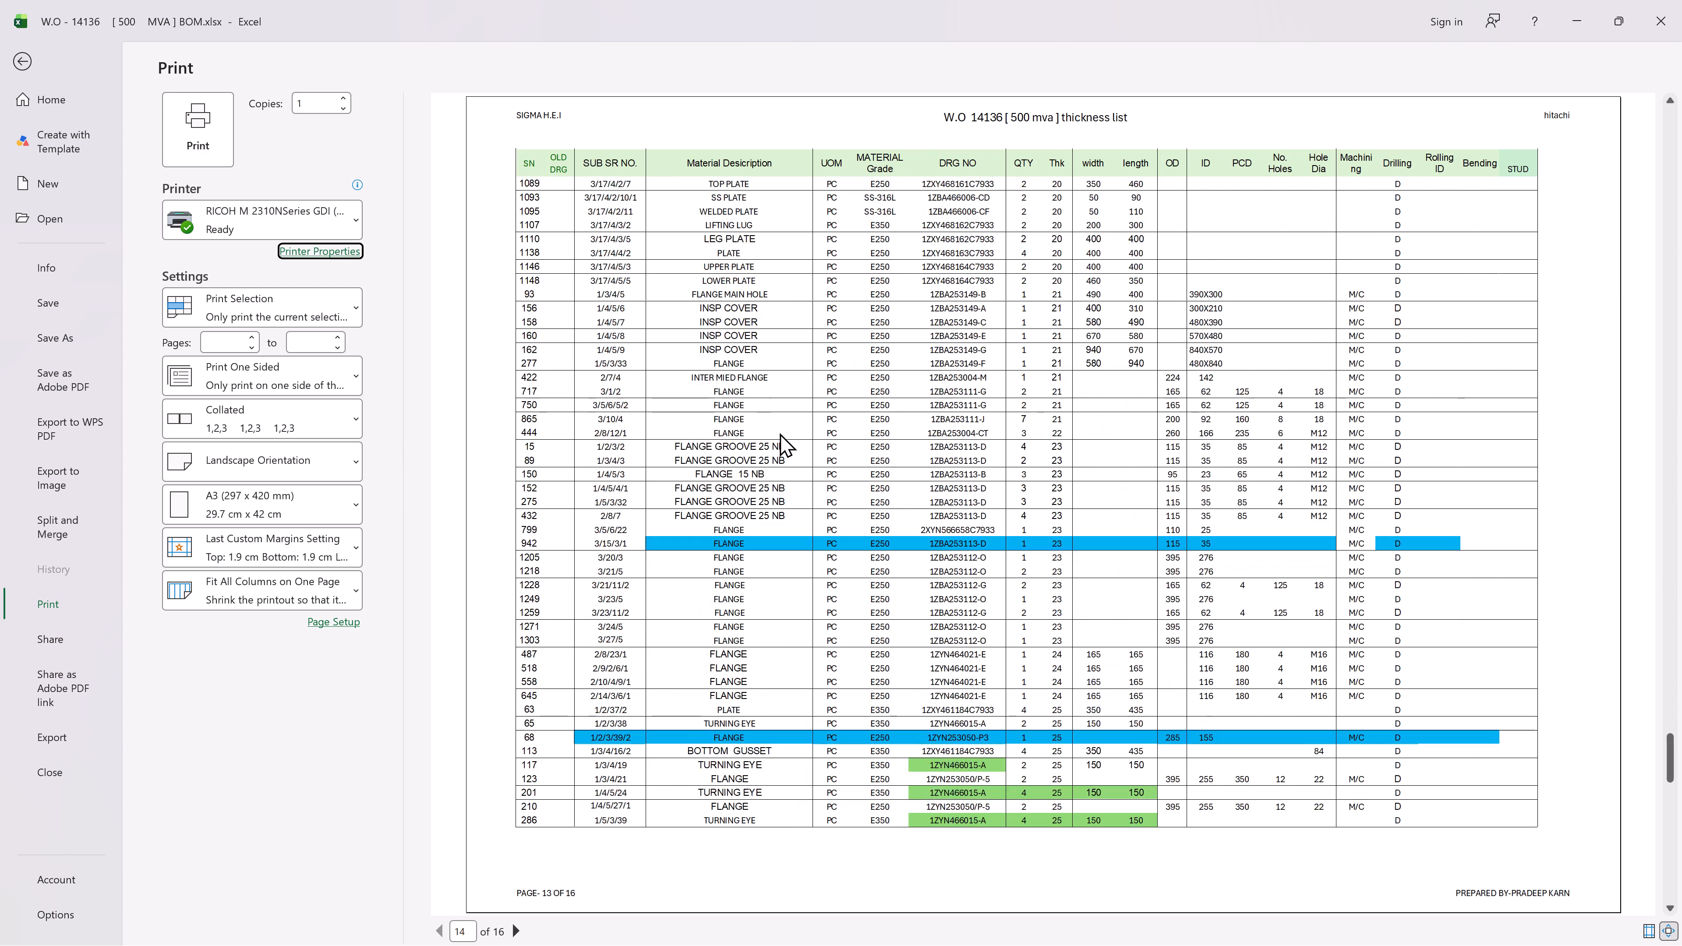
scroll(780, 433, "down", 16)
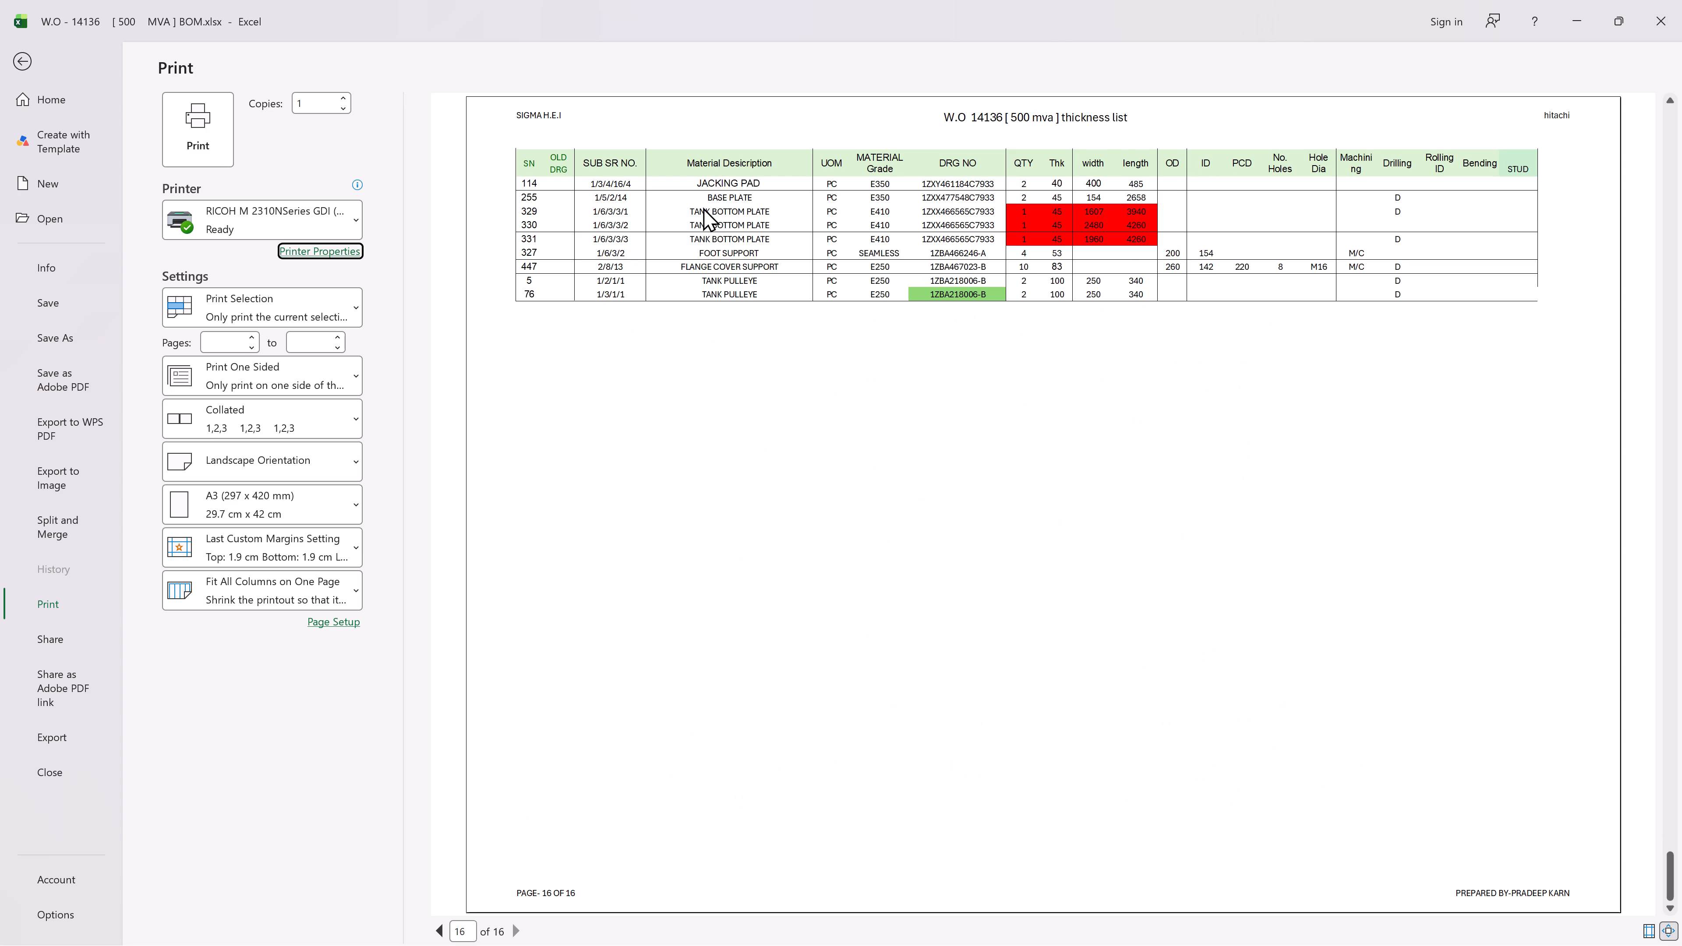
Print one copy of the work order 14136 thickness list on the RICOH printer.
left_click(170, 126)
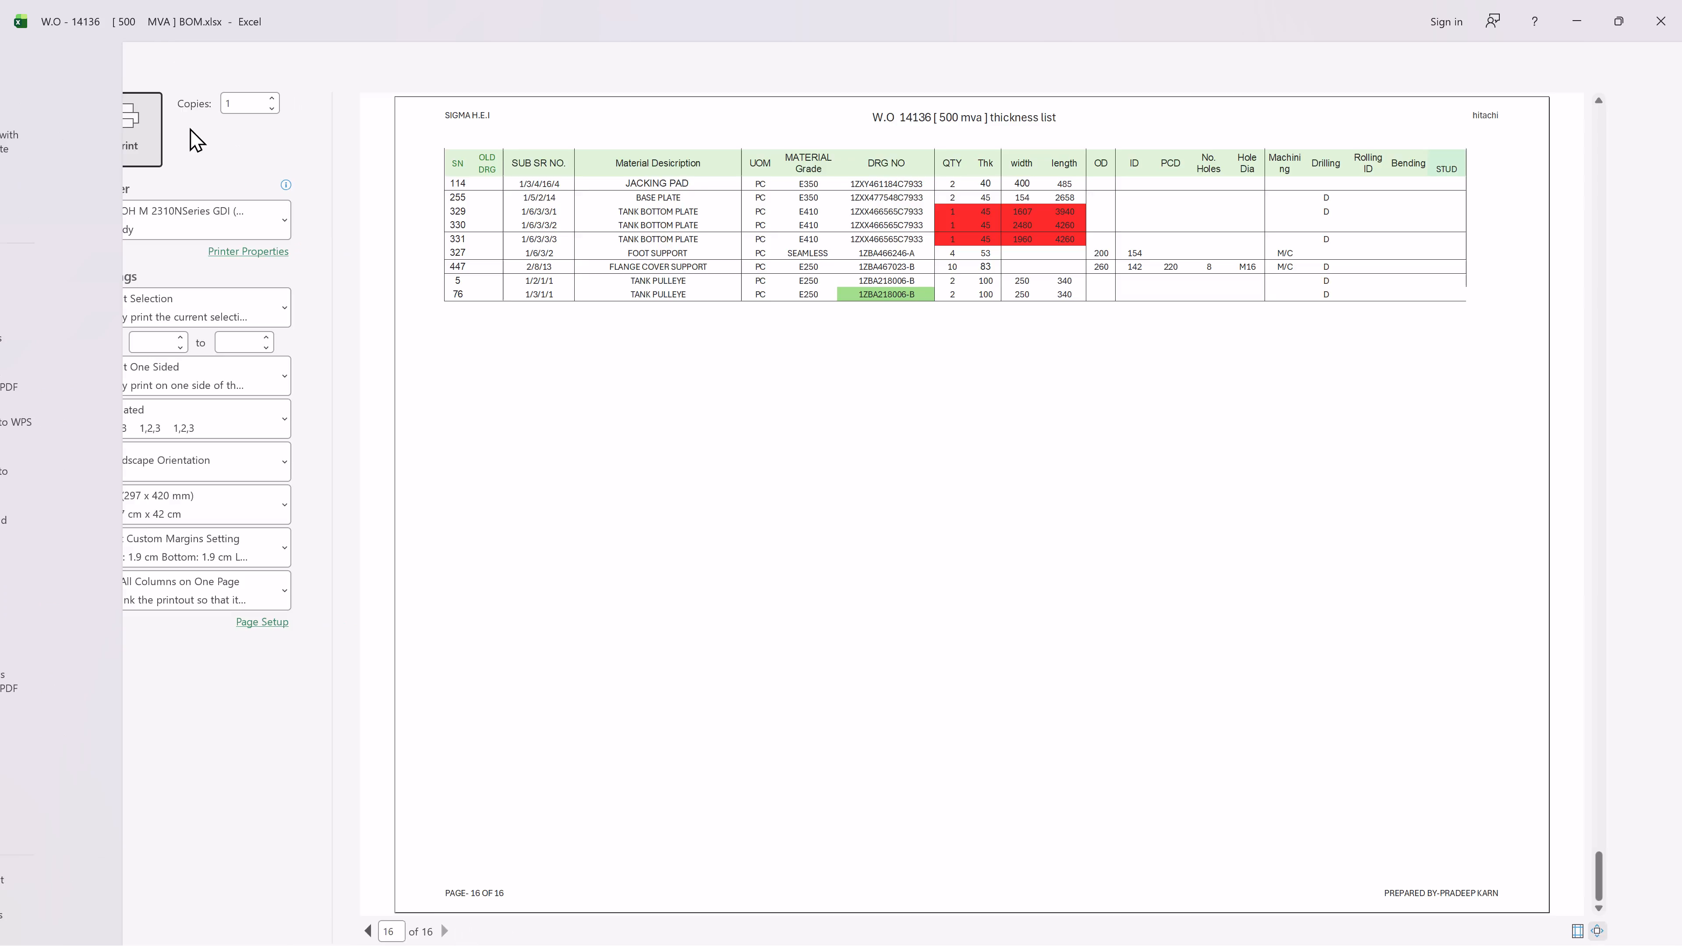
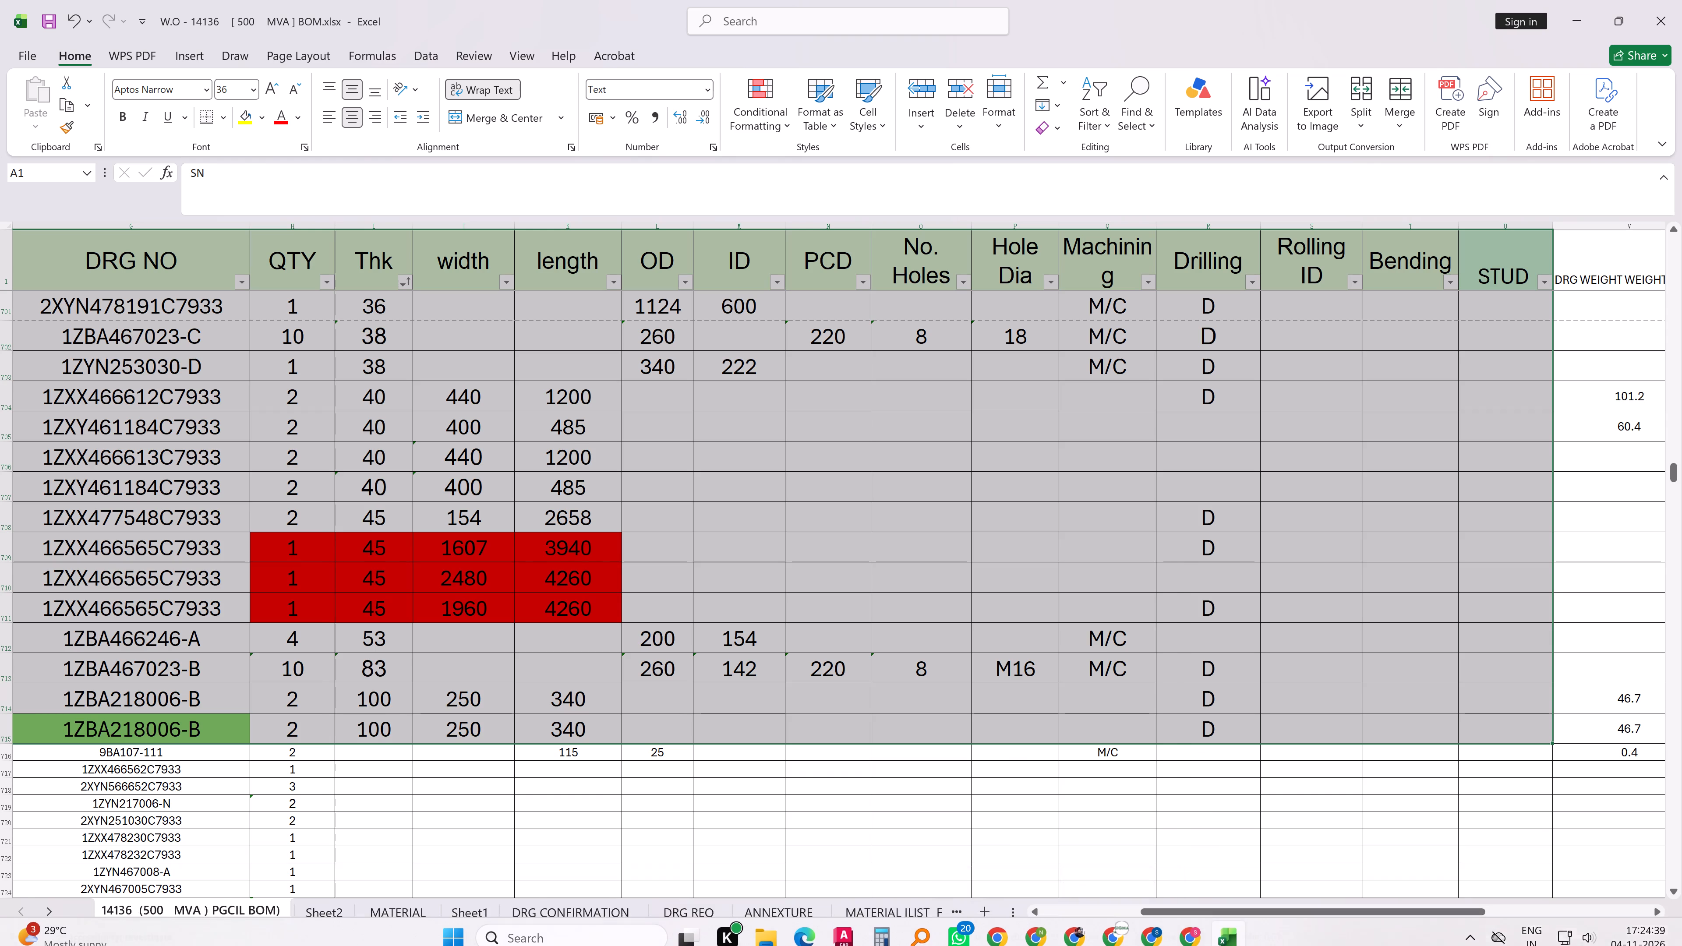
Switch to Chrome and bring up the open greytHR page in place of the REQUIREMENT email.
left_click(1039, 940)
left_click(1039, 940)
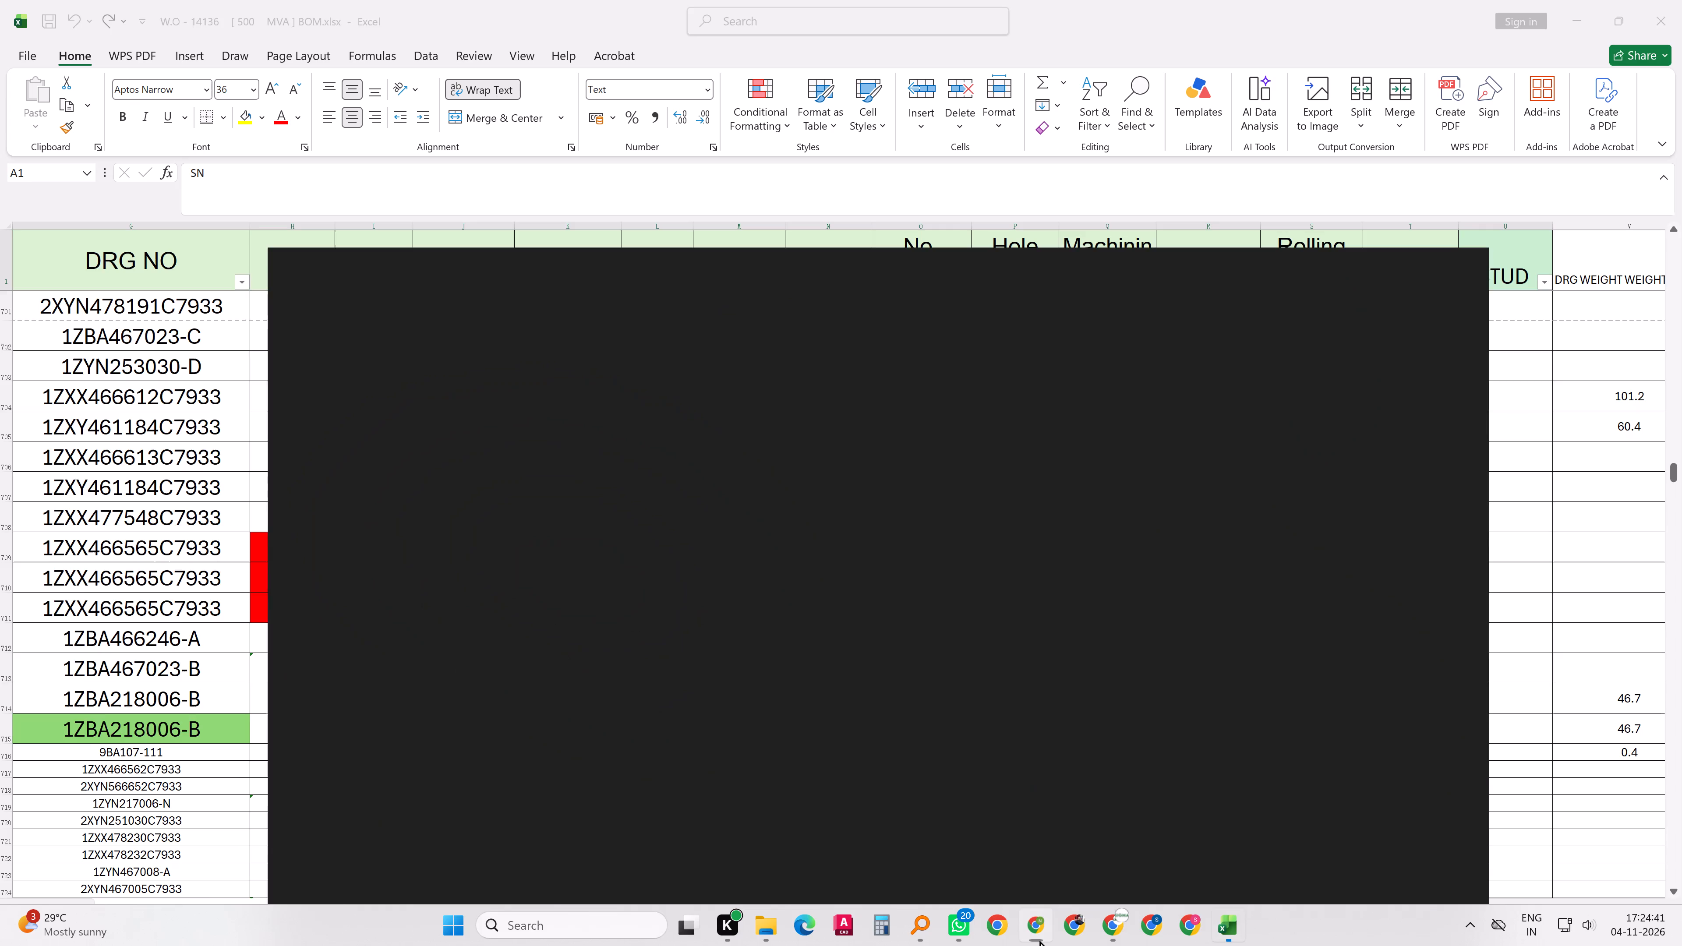
left_click(1039, 940)
left_click(1601, 173)
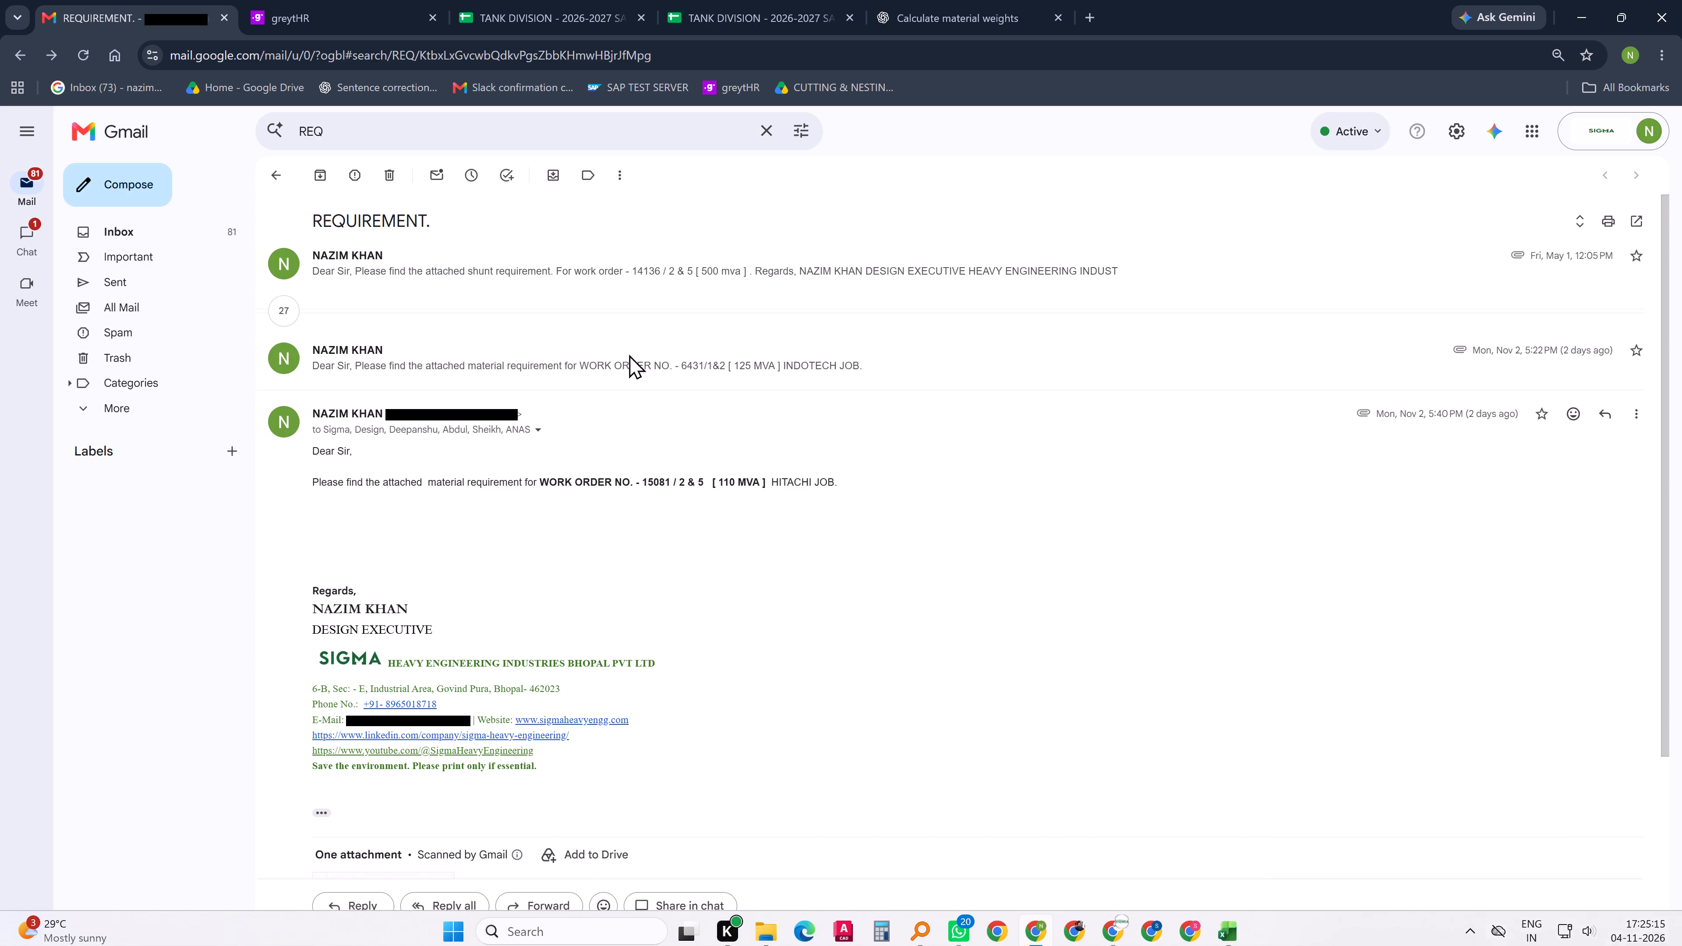
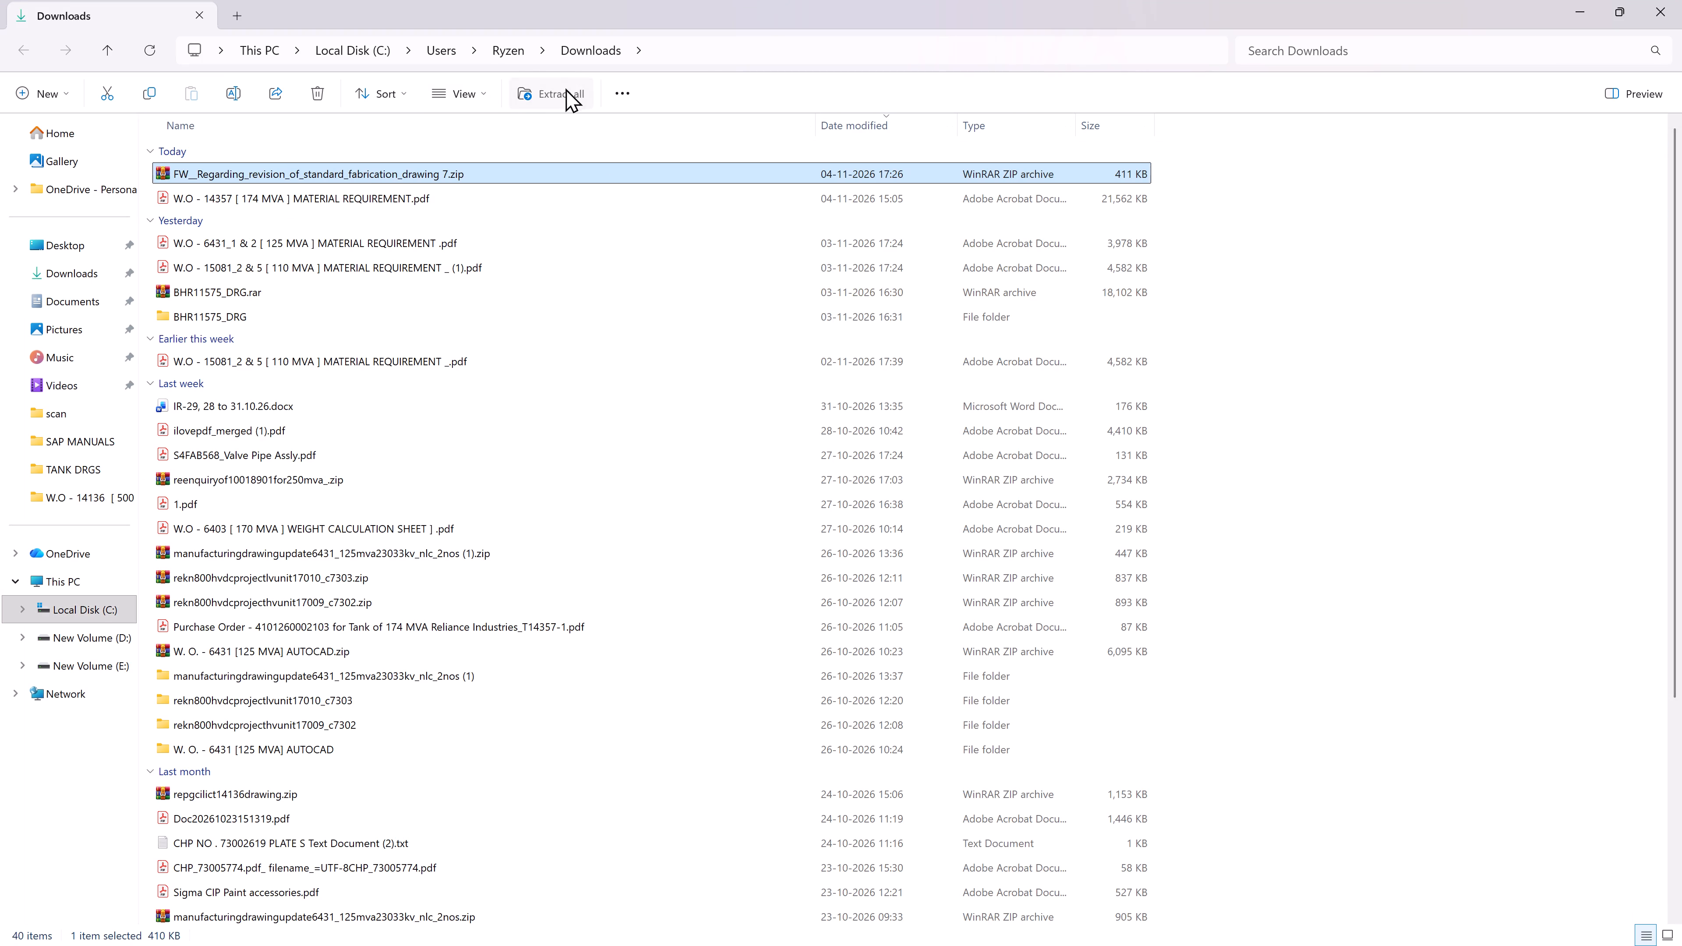
left_click(999, 659)
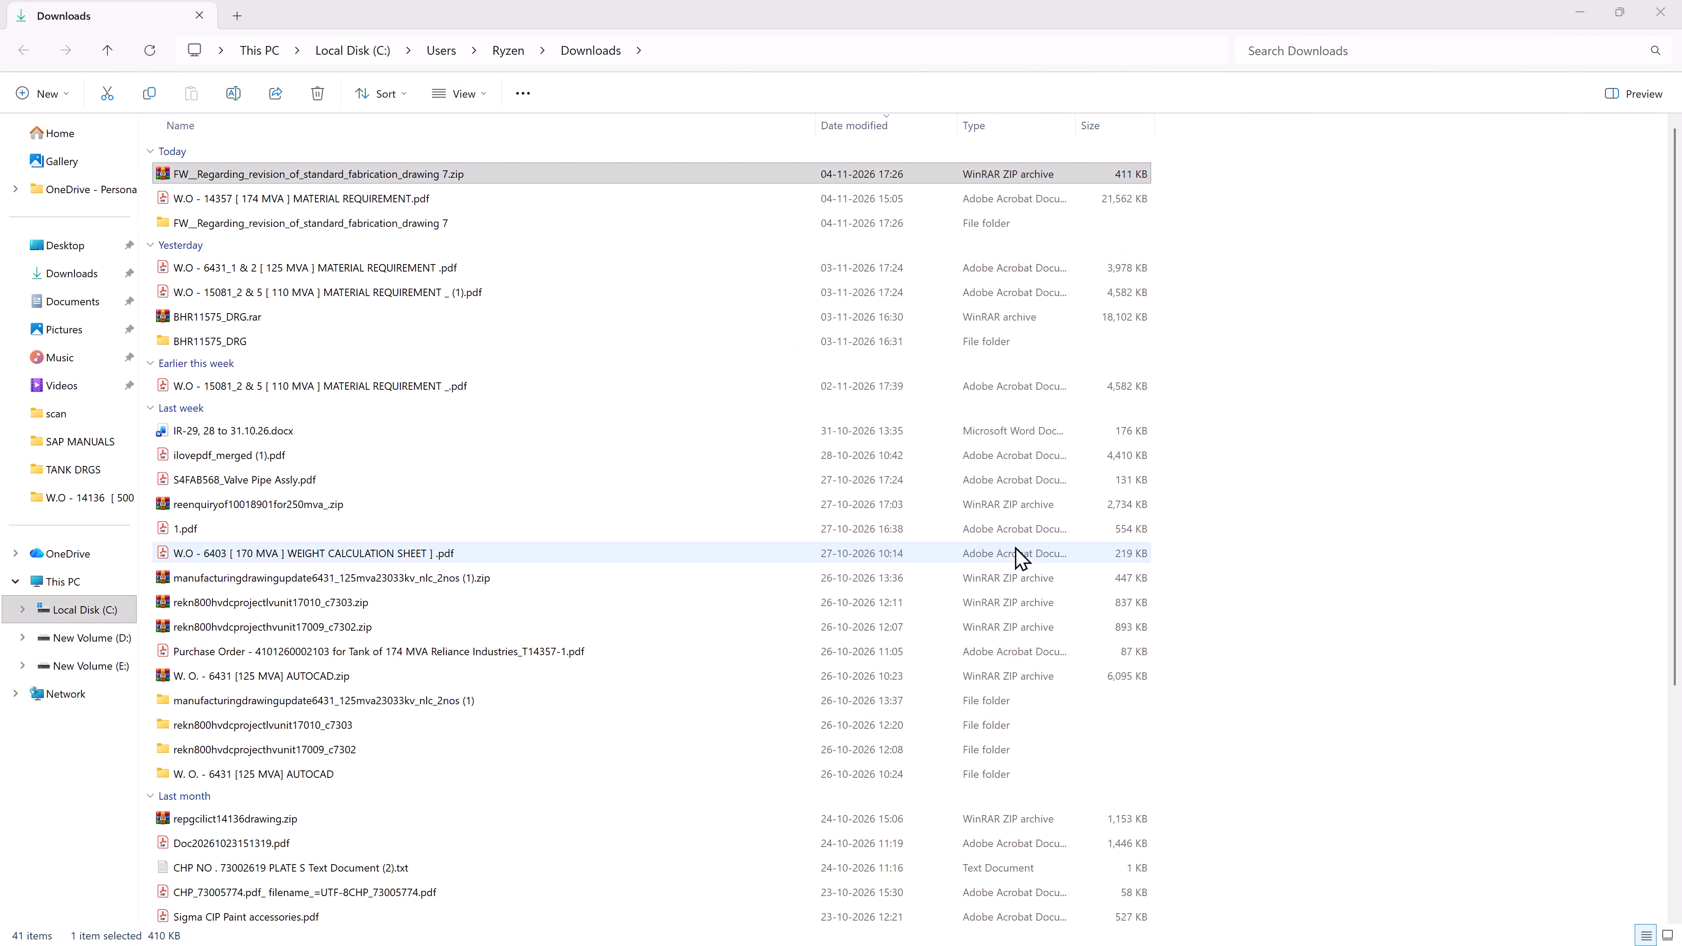
Open the 5ty_454_M0037_025.pdf drawing from the extracted folder.
double_click(278, 176)
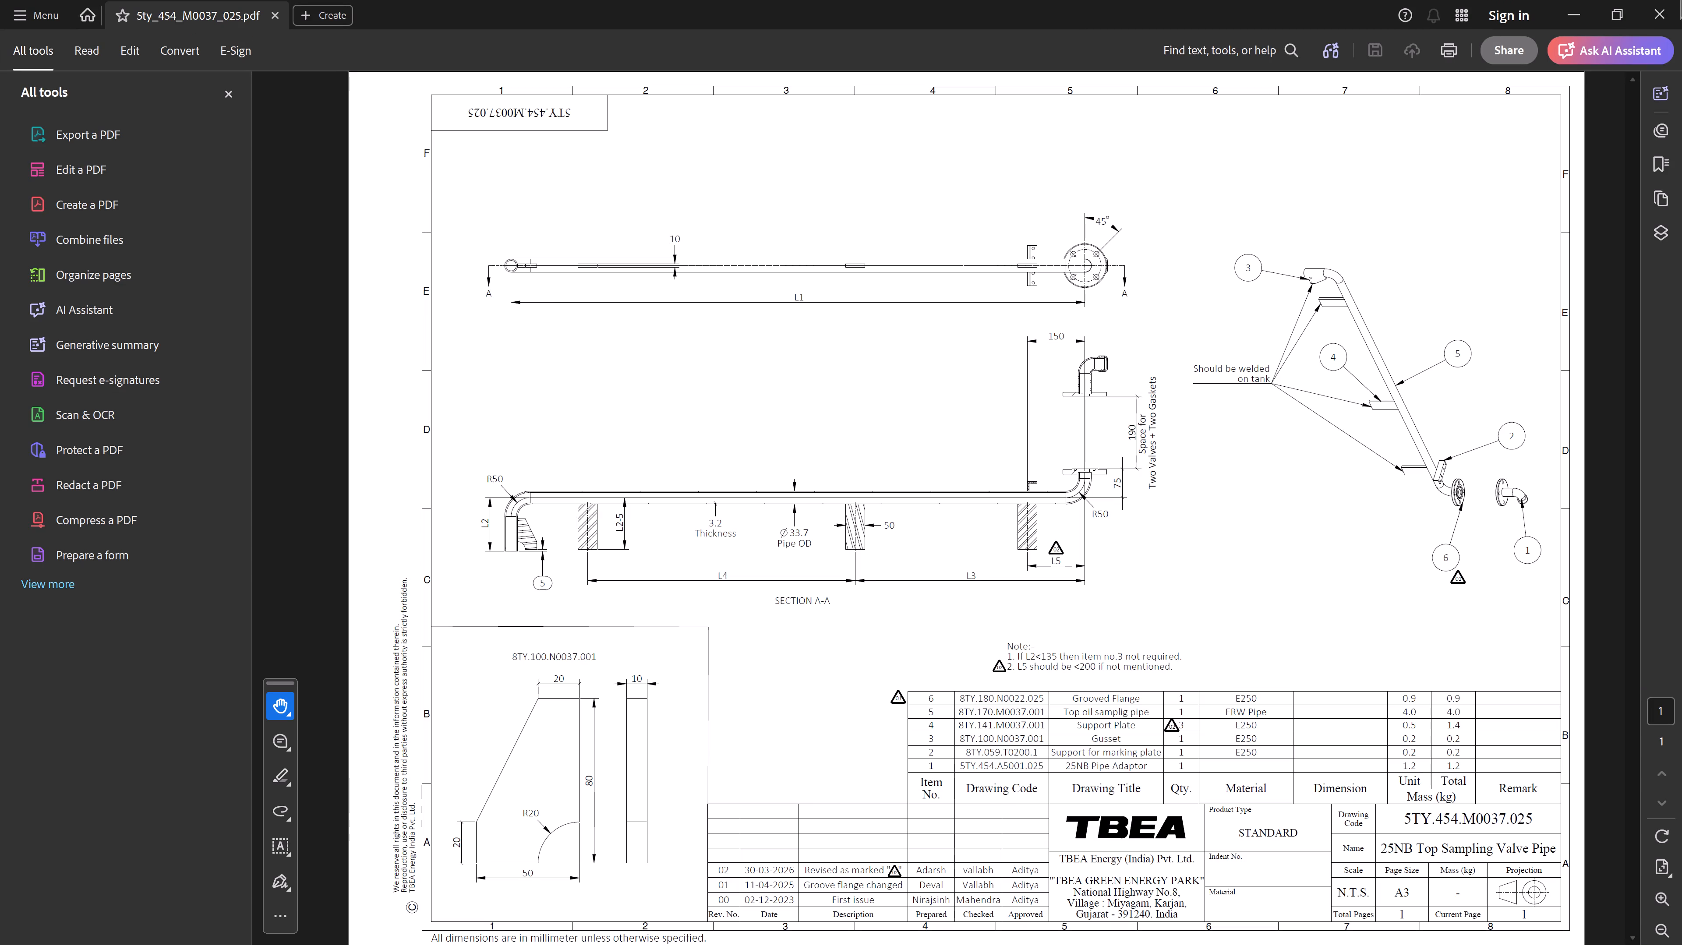
Close the 5TY.454.M0037.025 drawing and rename its PDF as 5ty_454_M0037_025__REV-02__.
left_click(1681, 0)
key("F2")
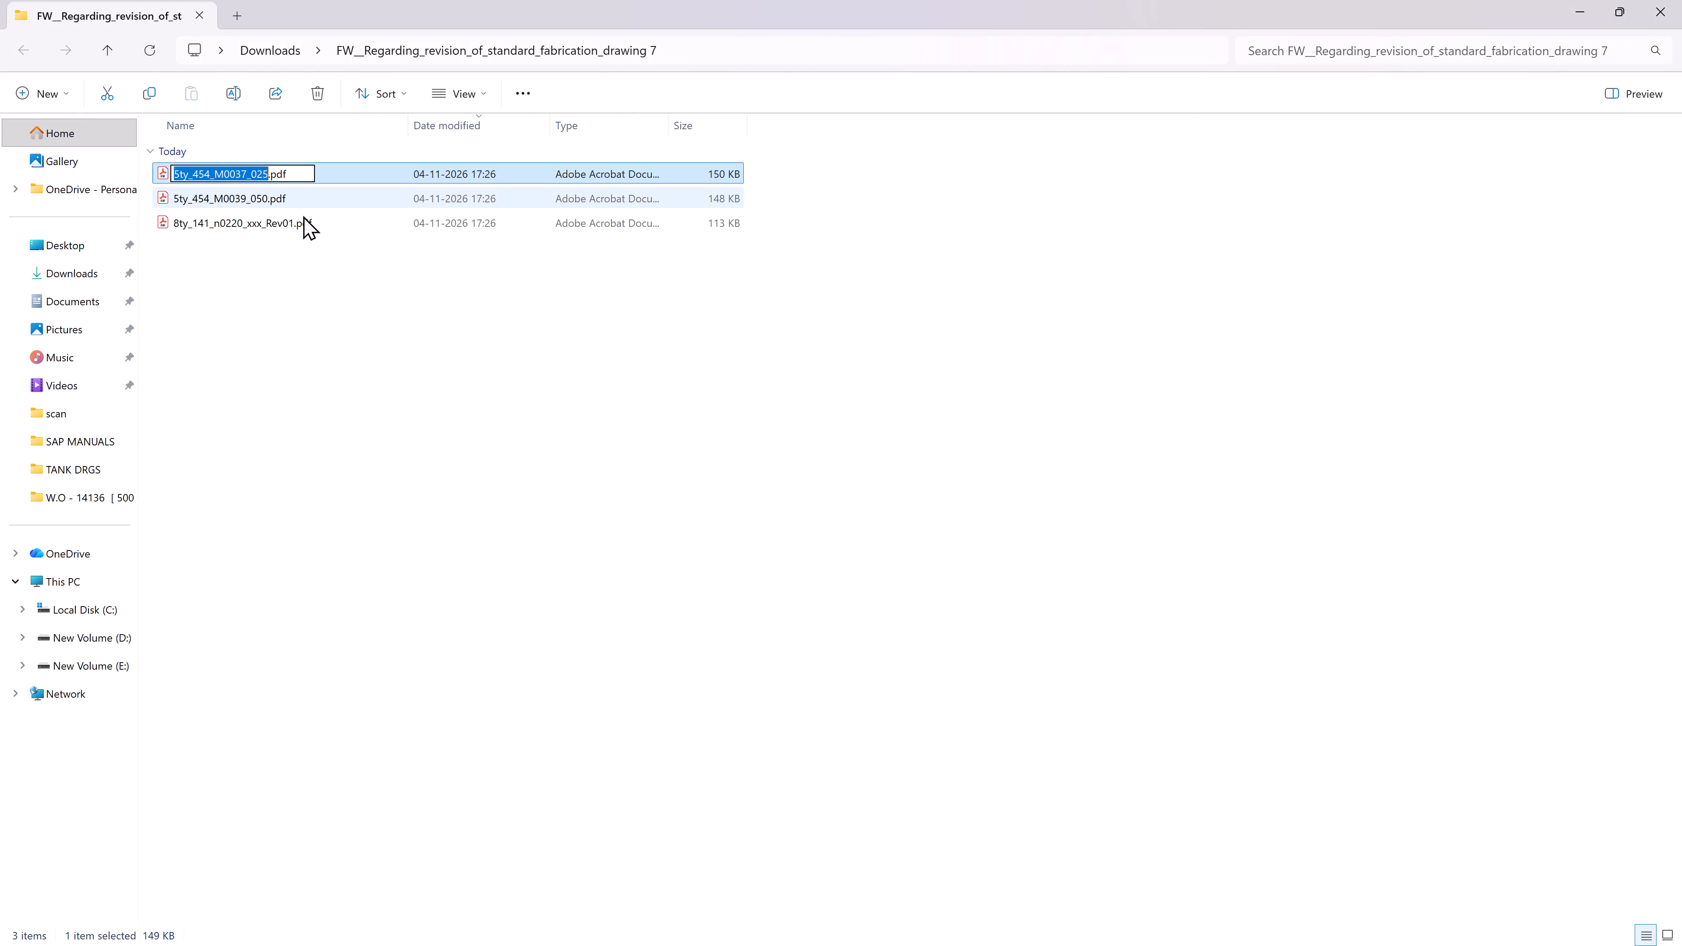
key("Right")
type("__rev")
key("BackSpace")
key("BackSpace")
key("BackSpace")
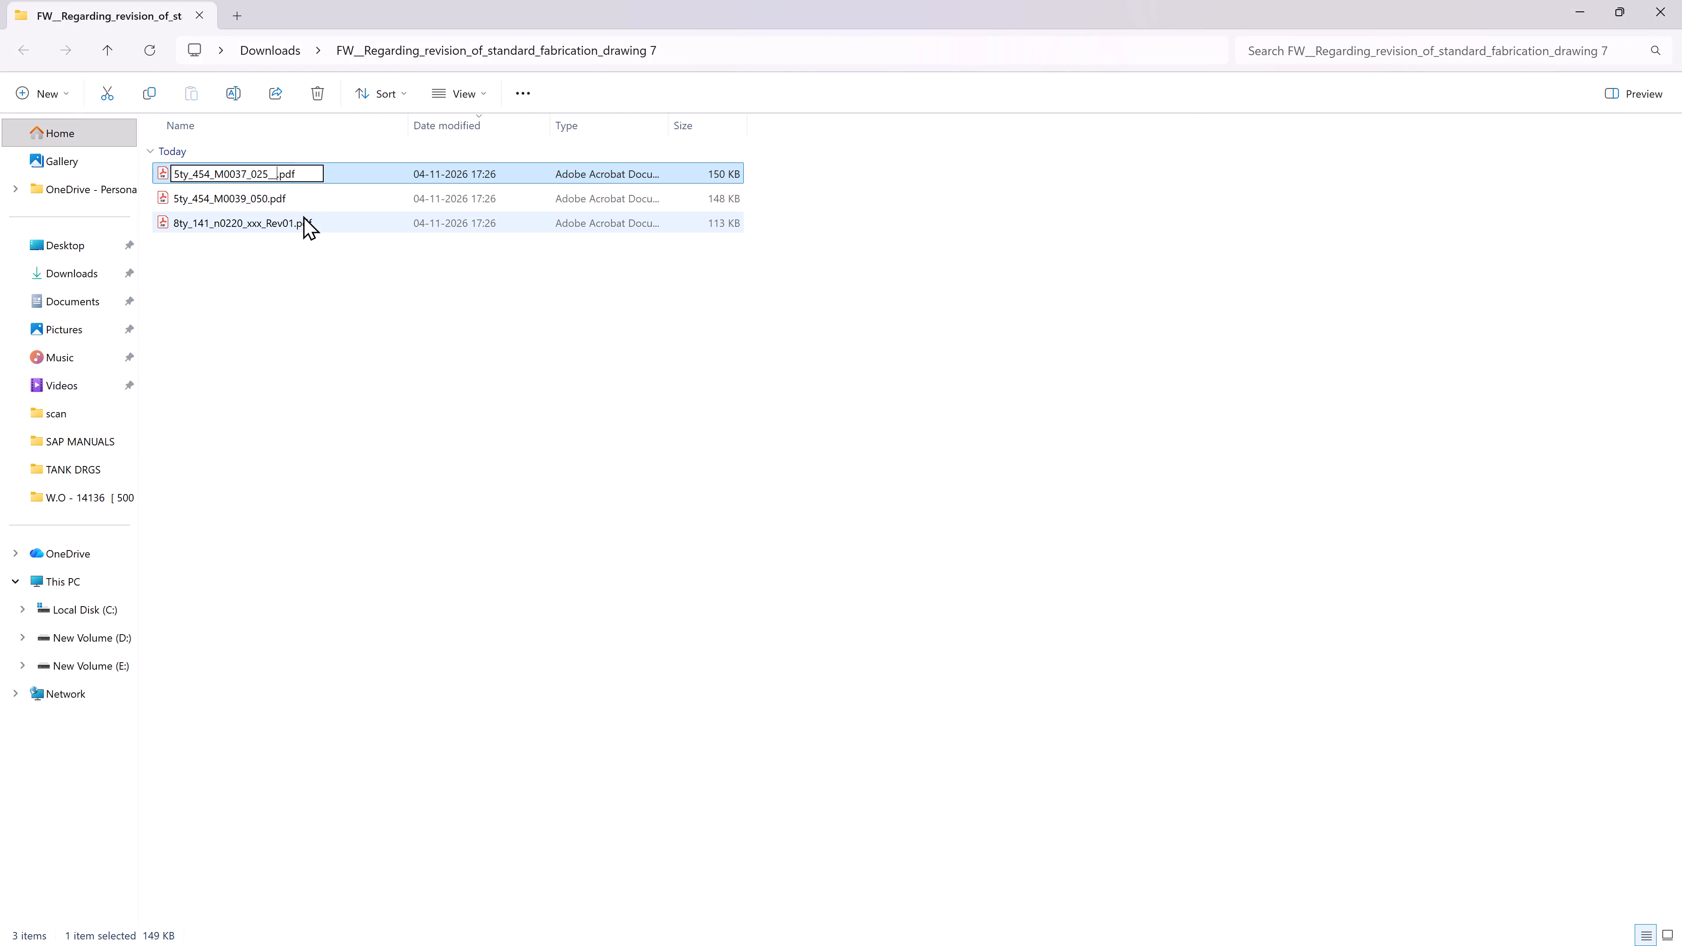
type("REV")
type("-02")
type("__")
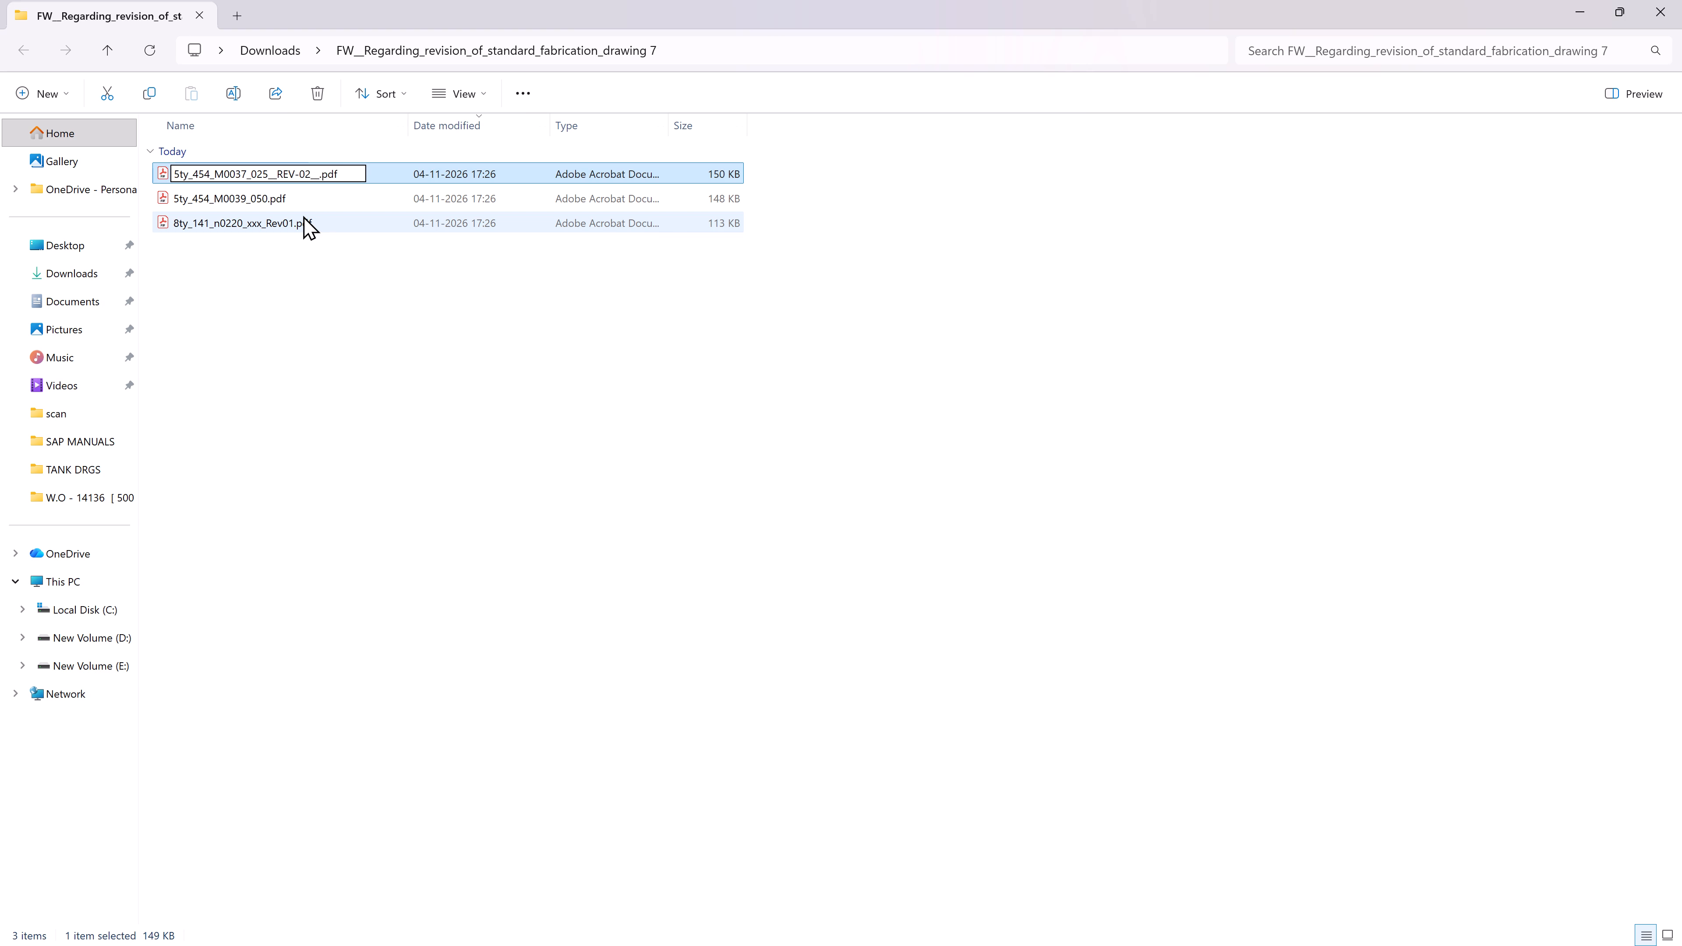
Copy the __REV-02__ suffix from the 5ty_454_M0037_025 file name.
key("shift+Left")
key("shift+Left")
key("shift+Left")
key("shift+Left")
key("shift+Left")
key("shift+Left")
key("shift+Left")
key("shift+Left")
key("shift+Left")
key("shift+Left")
key("ctrl+c")
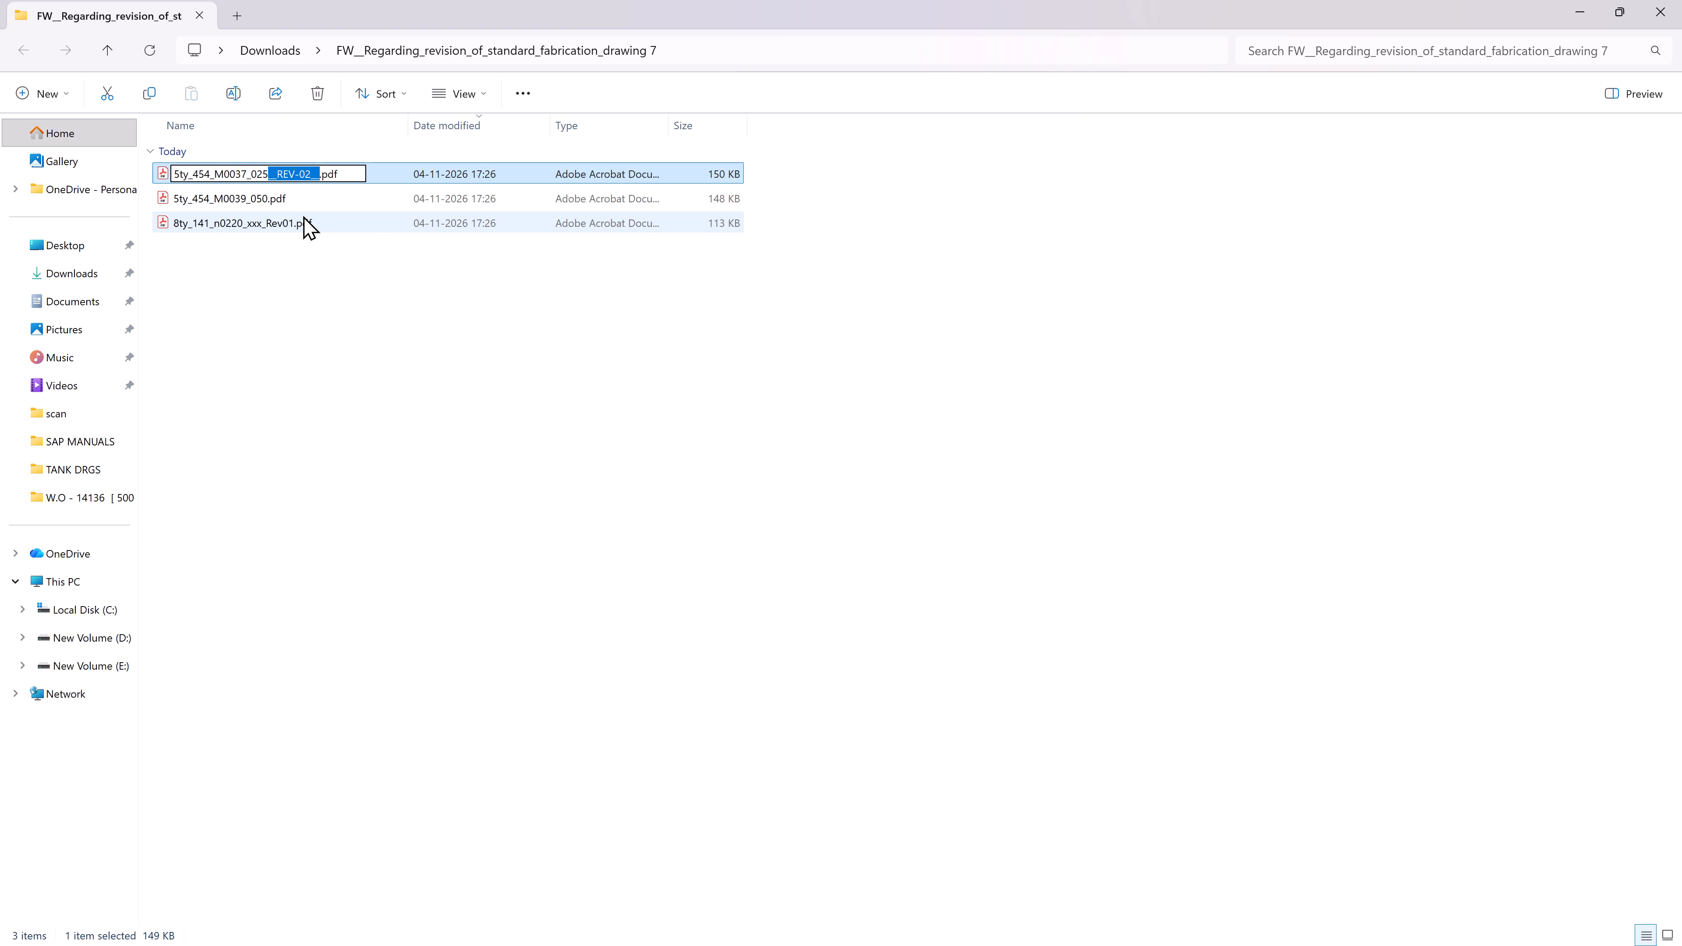
Check the 5ty_454_M0039_050 drawing, close it, and rename its PDF as 5ty_454_M0039_050__REV-02__ using the copied suffix.
double_click(257, 203)
double_click(257, 203)
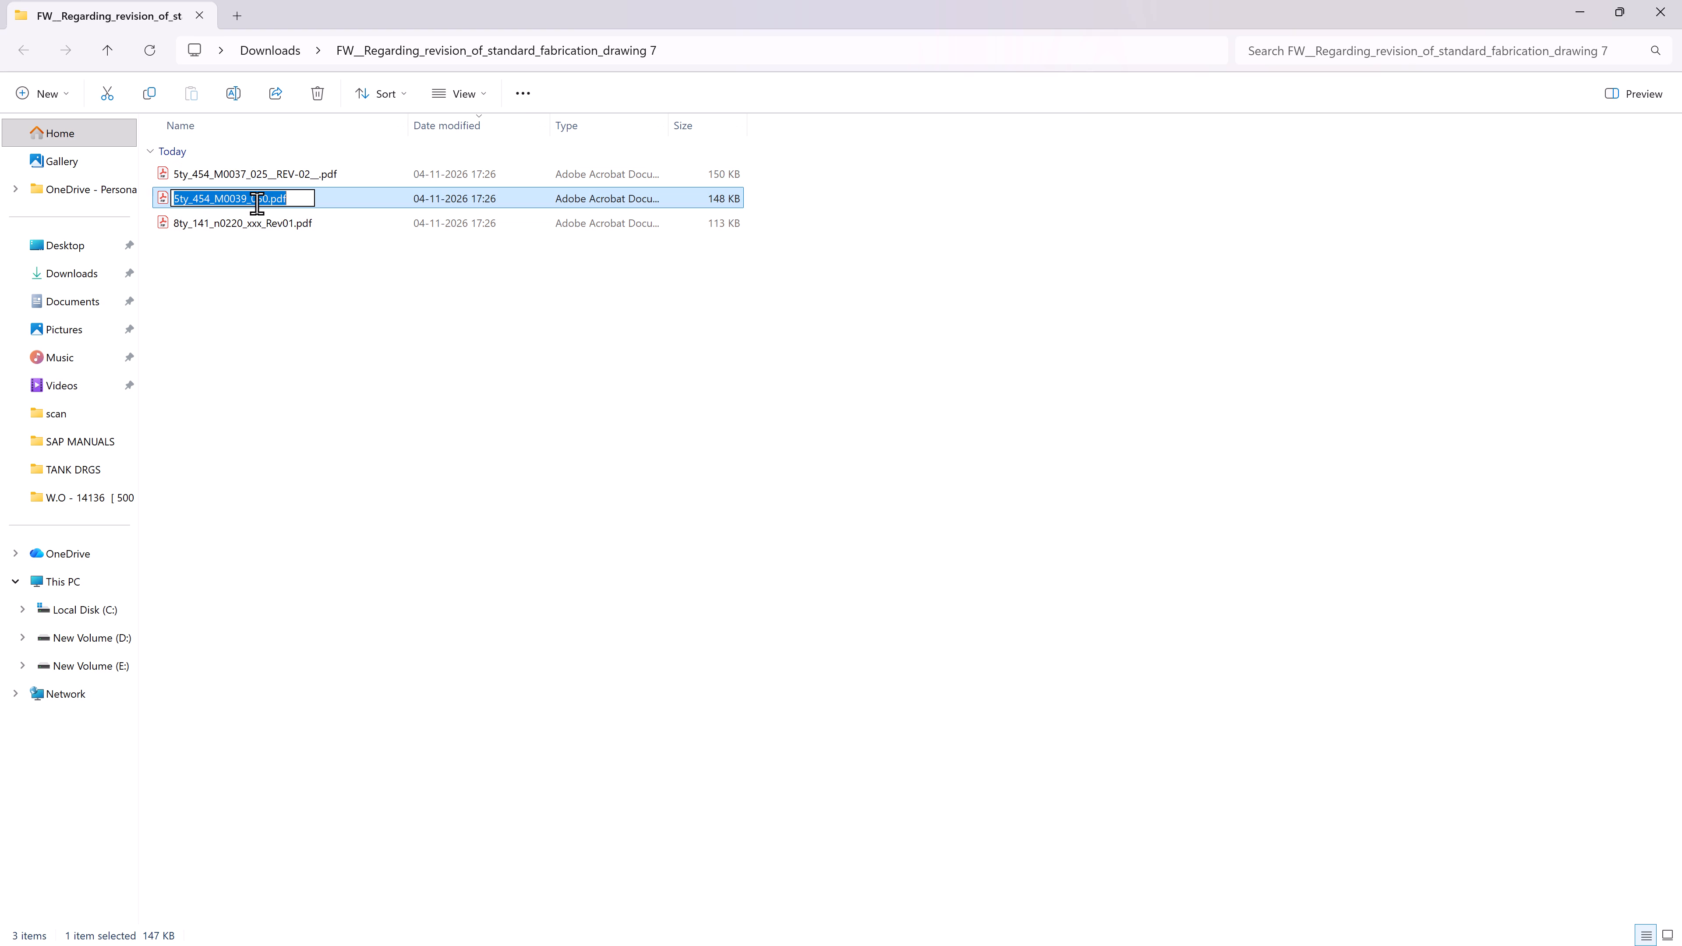
key("Return")
key("Return")
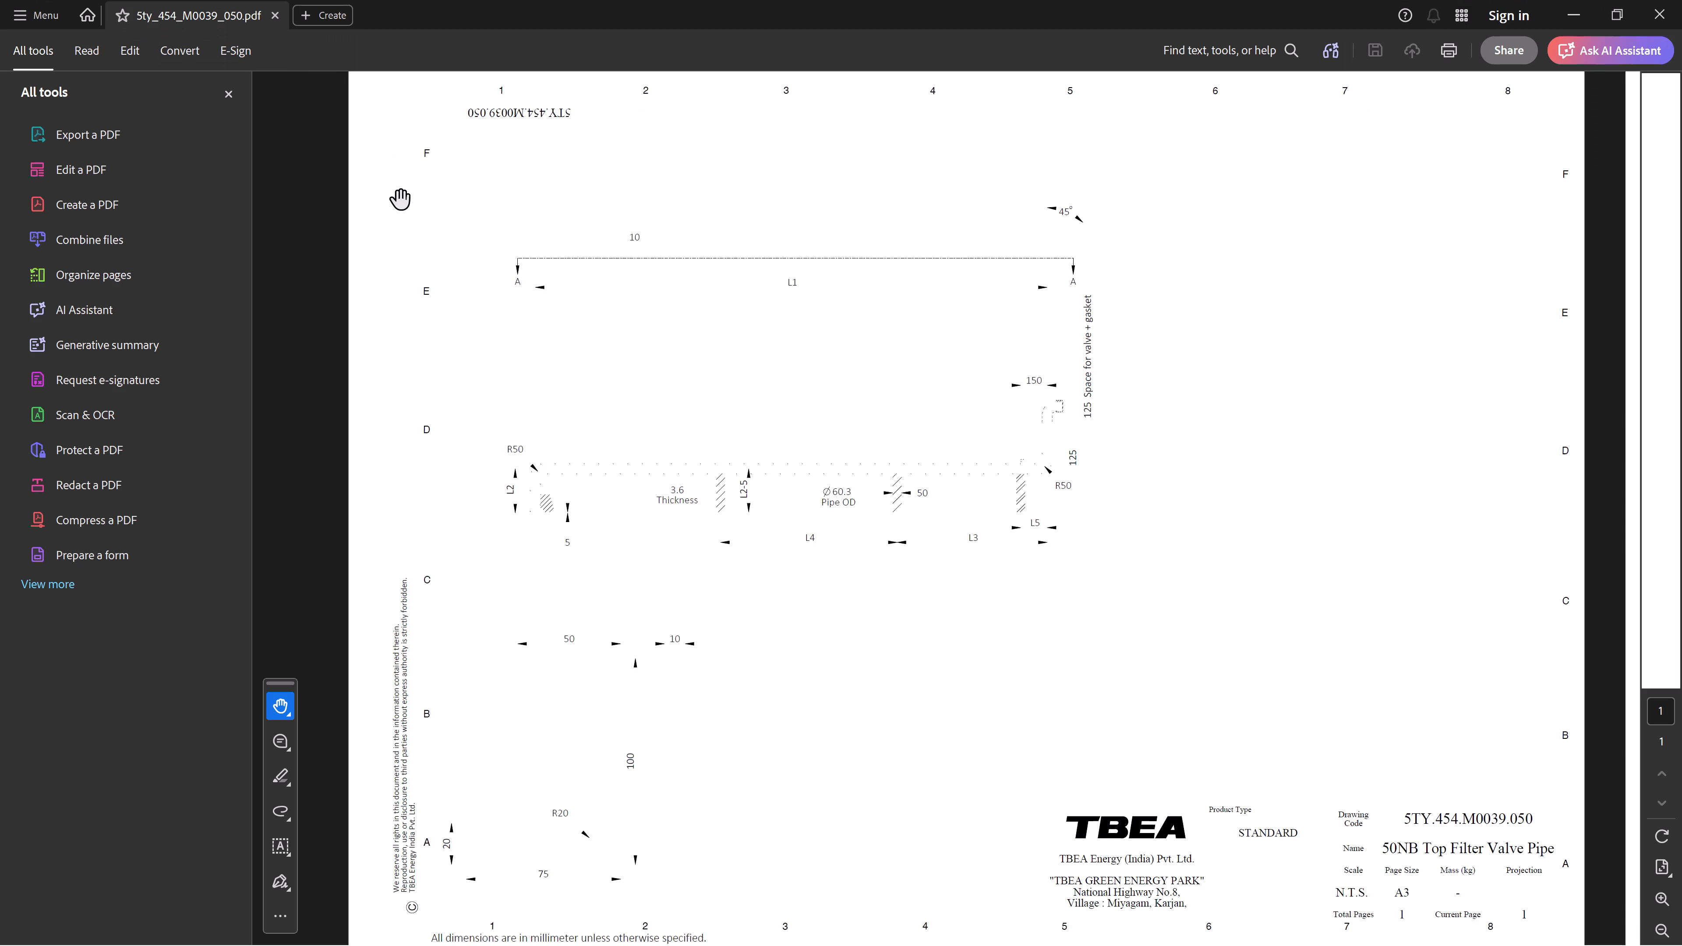
left_click(1681, 0)
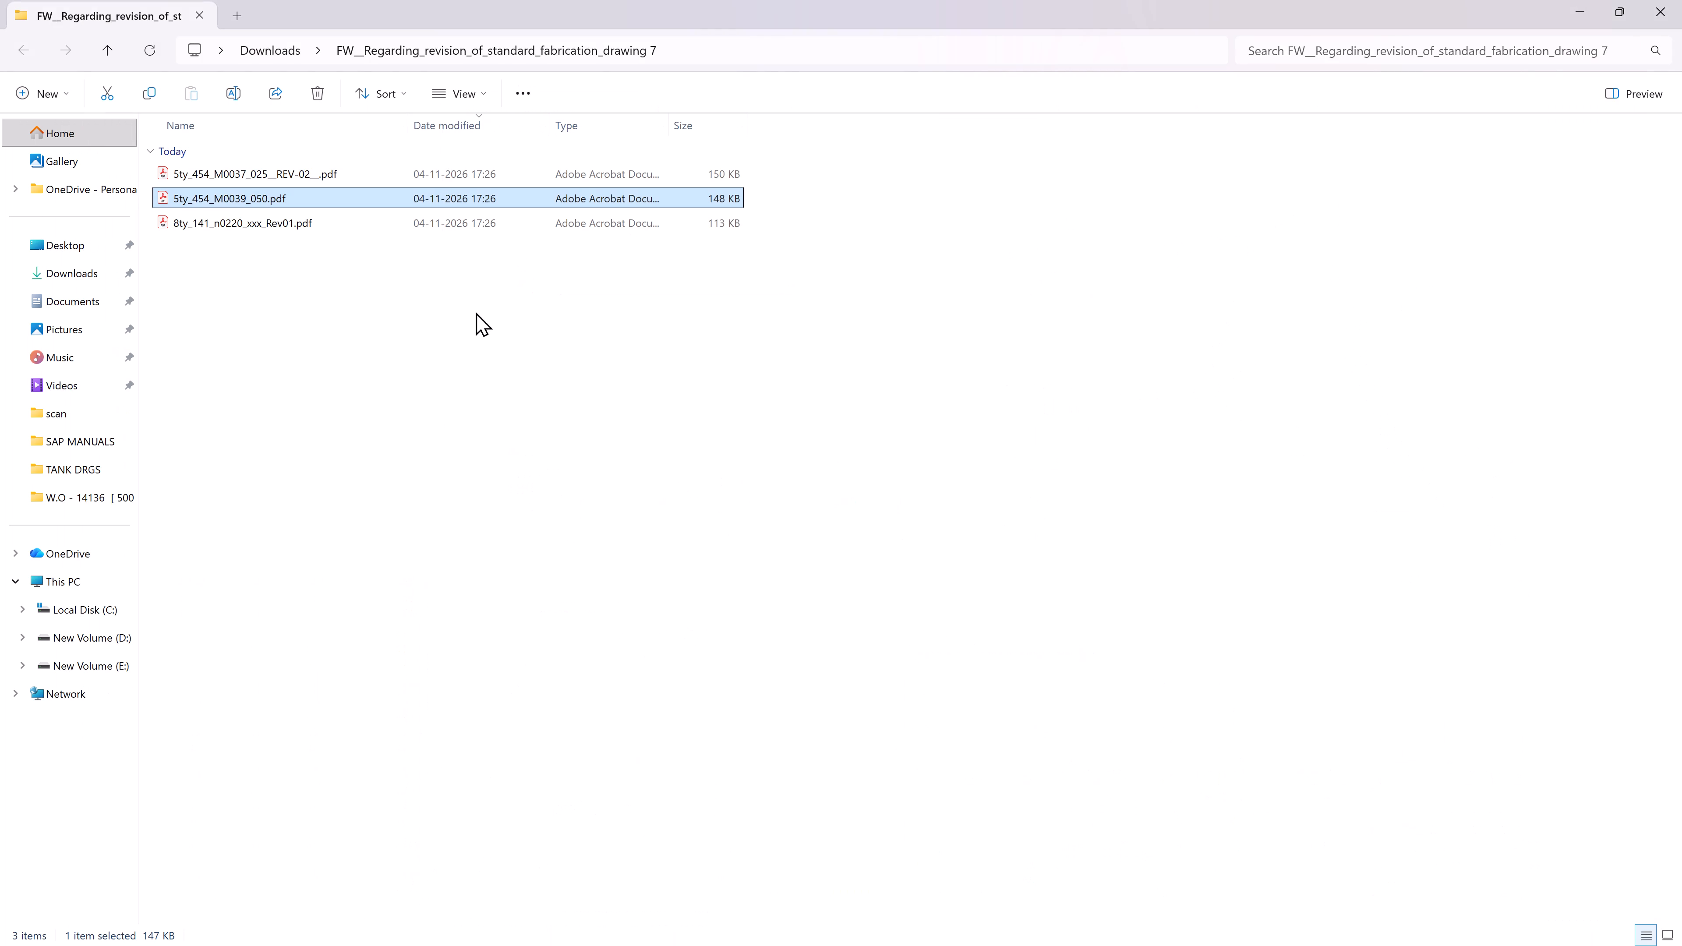
key("F2")
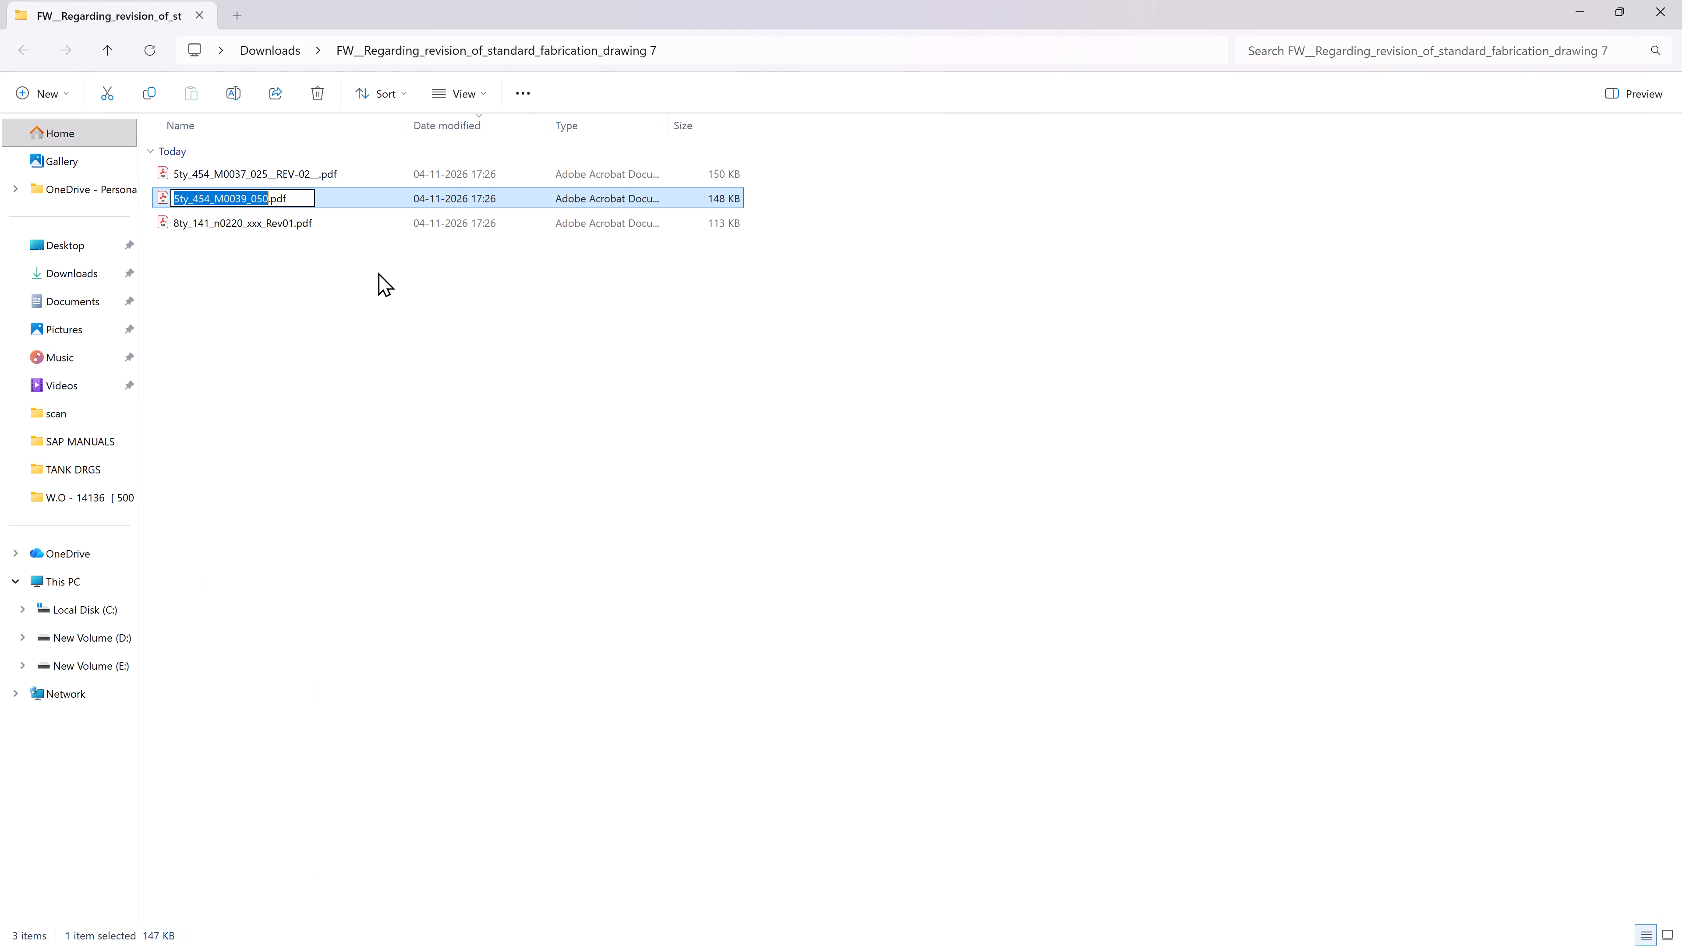
key("Right")
key("ctrl+v")
key("Return")
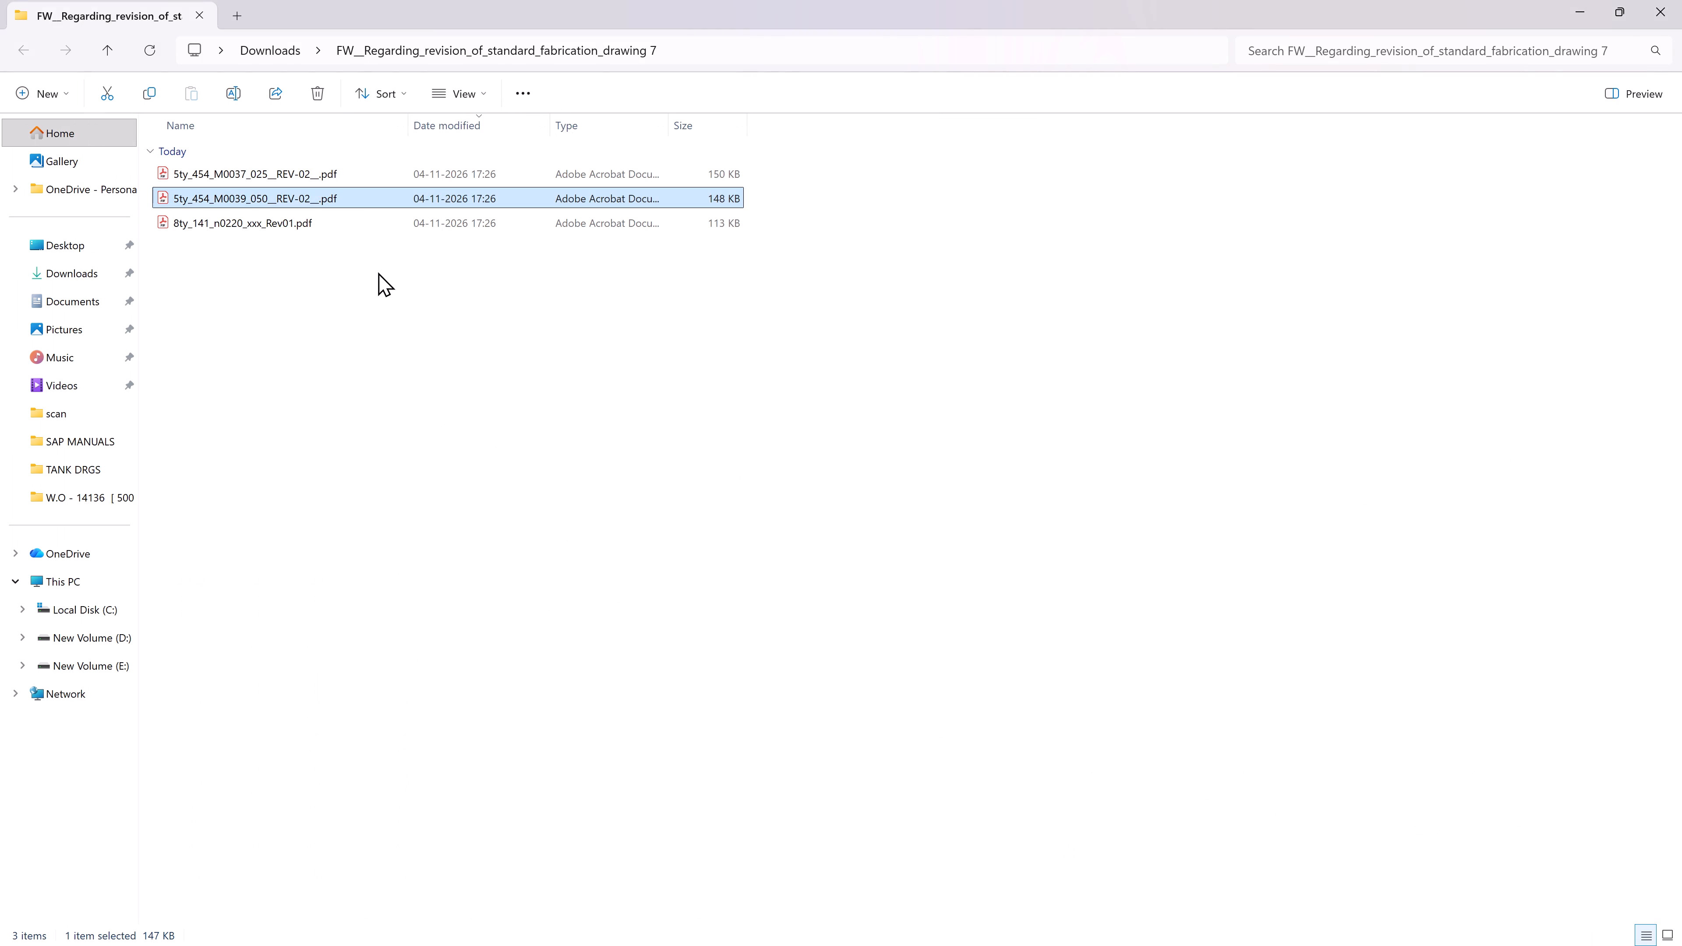
View the 8ty_141_n0220_xxx_Rev01 drawing to check its revision, and close it.
double_click(291, 225)
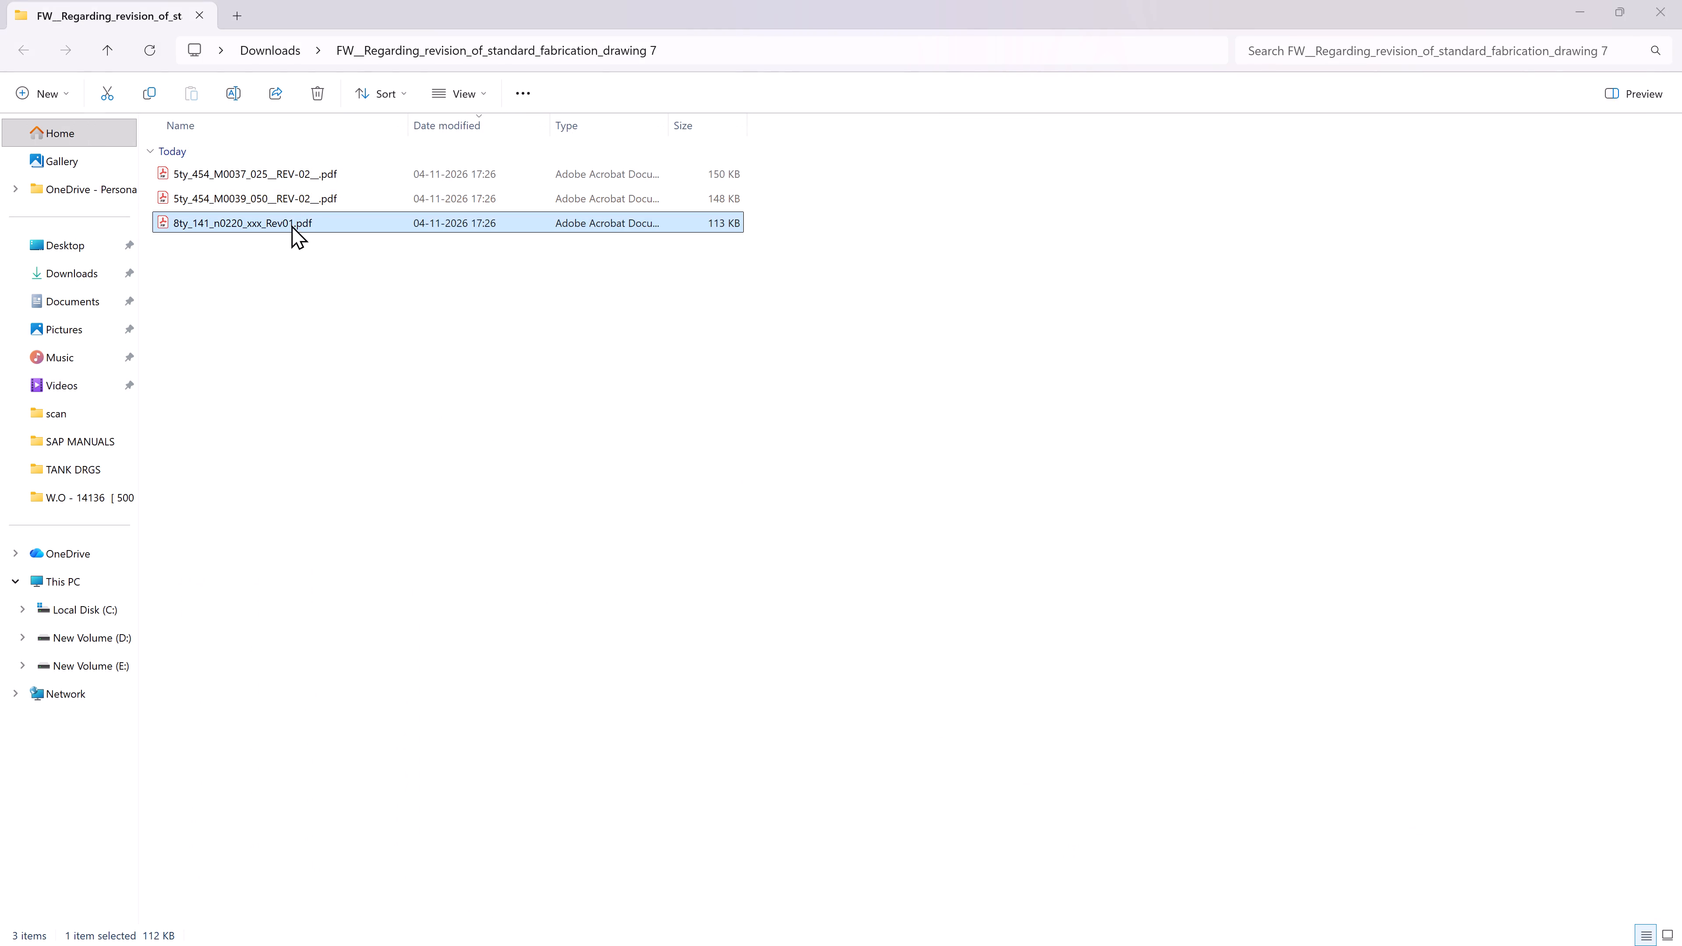
left_click(1681, 0)
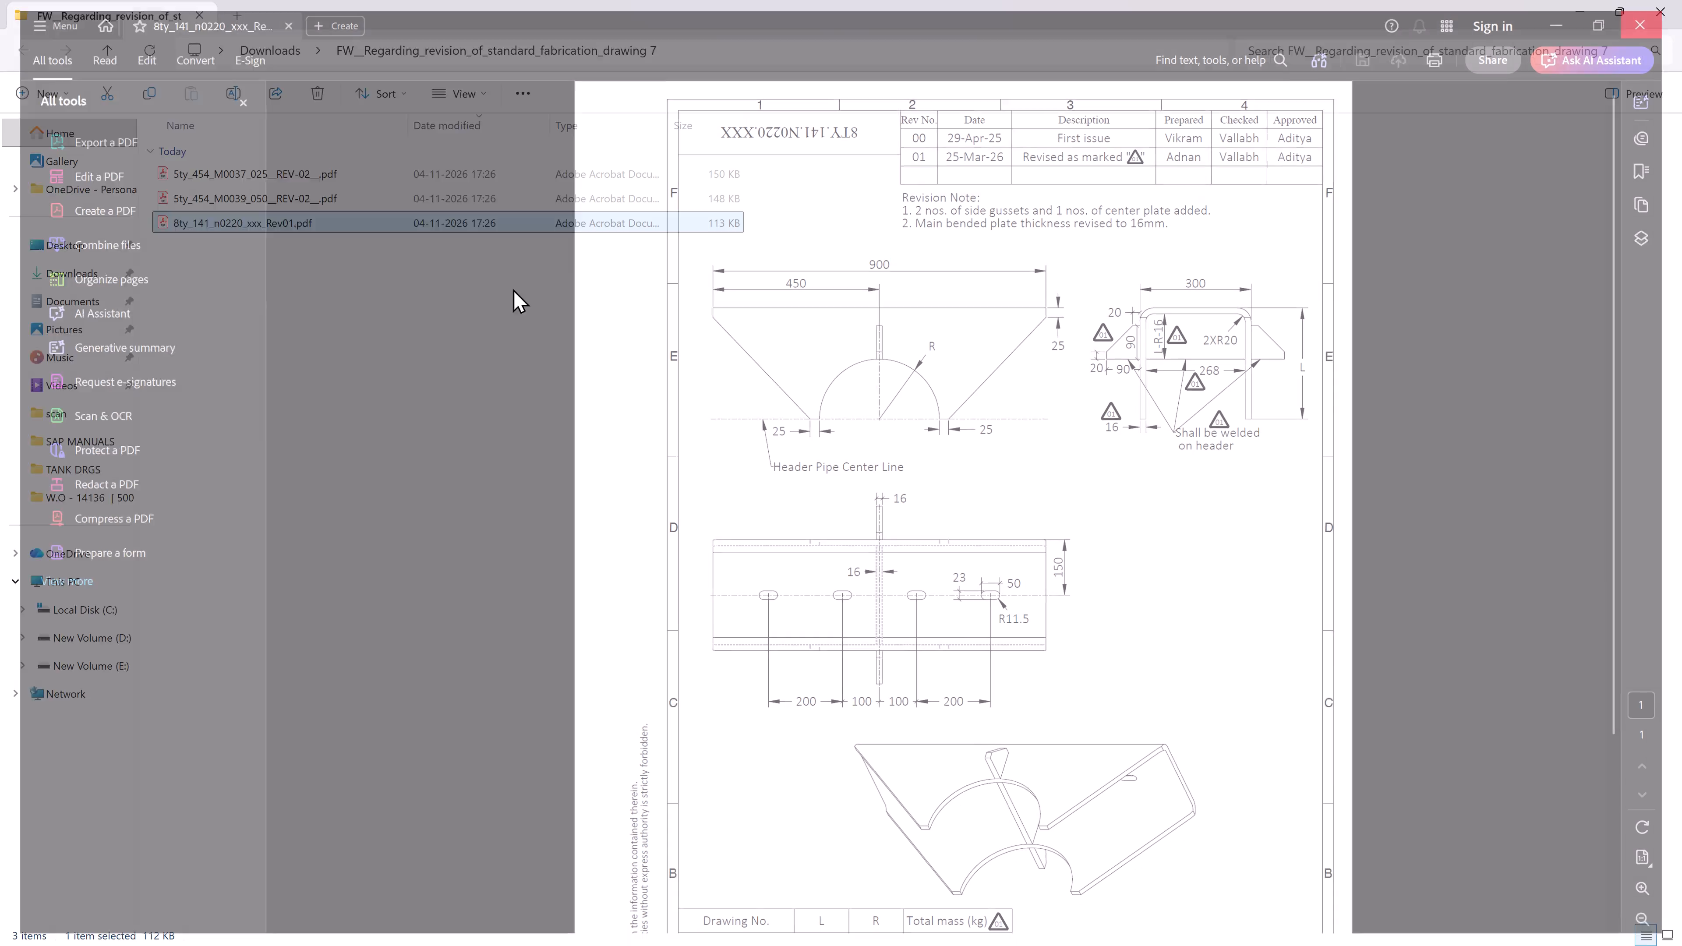
Move the three revised drawing PDFs into the TBEA STD DRG folder, found by searching Everything for TBEA STD, replacing the same-named files.
left_click_drag(317, 262, 270, 141)
key("ctrl+x")
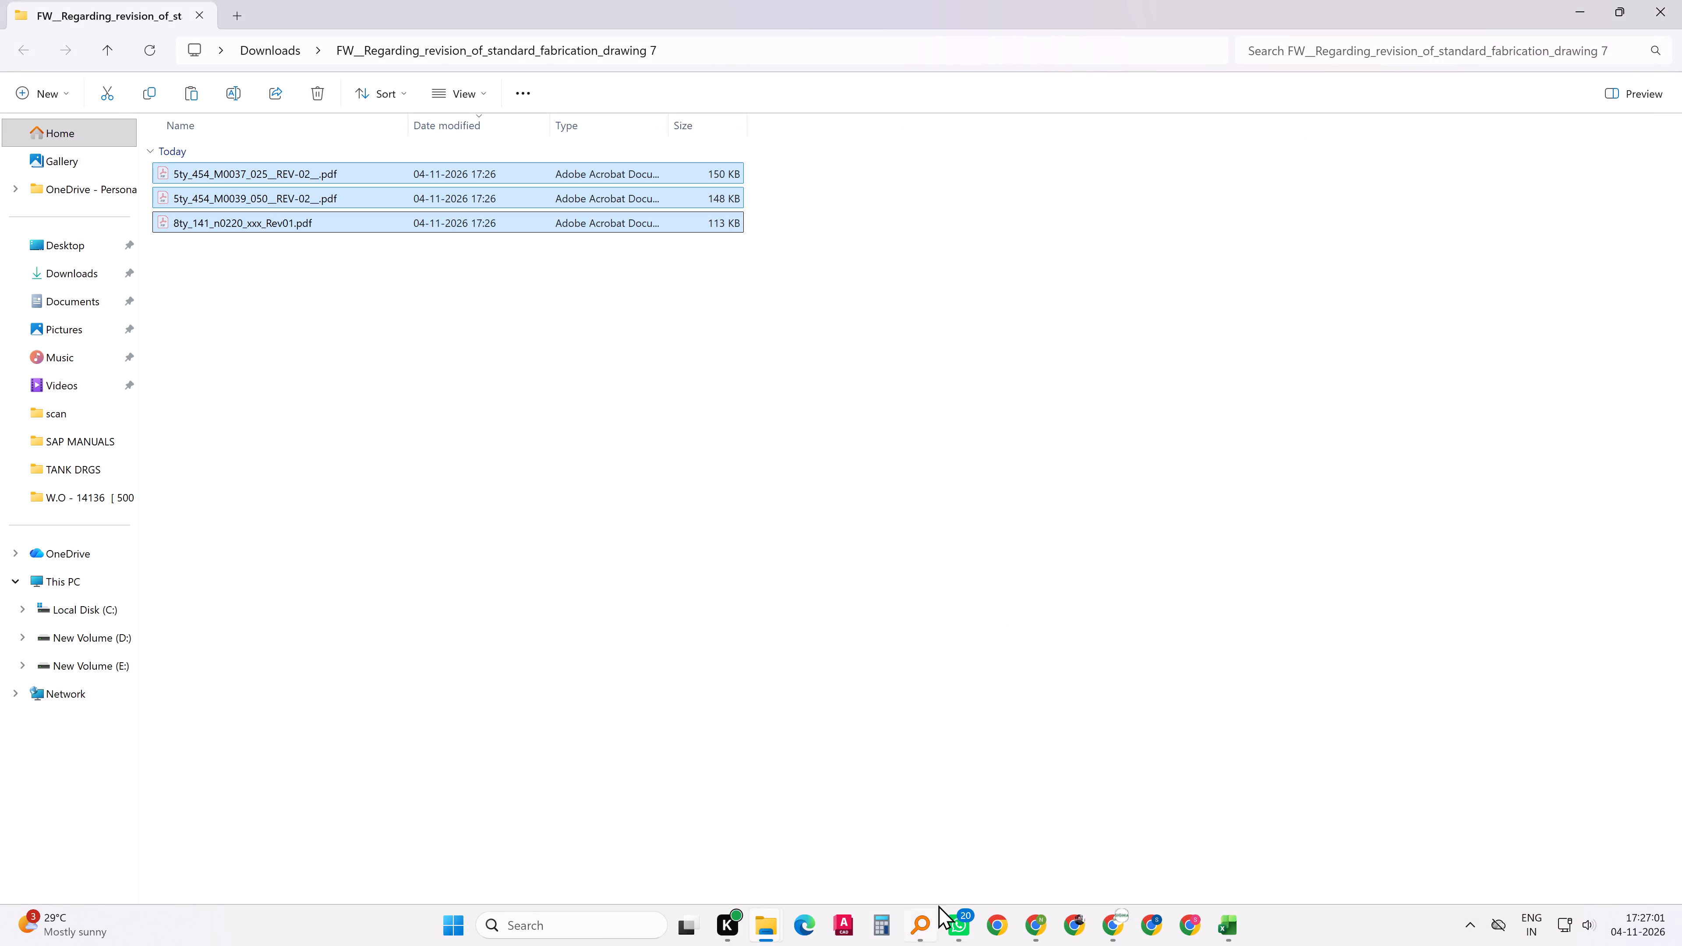
left_click(919, 925)
left_click(709, 369)
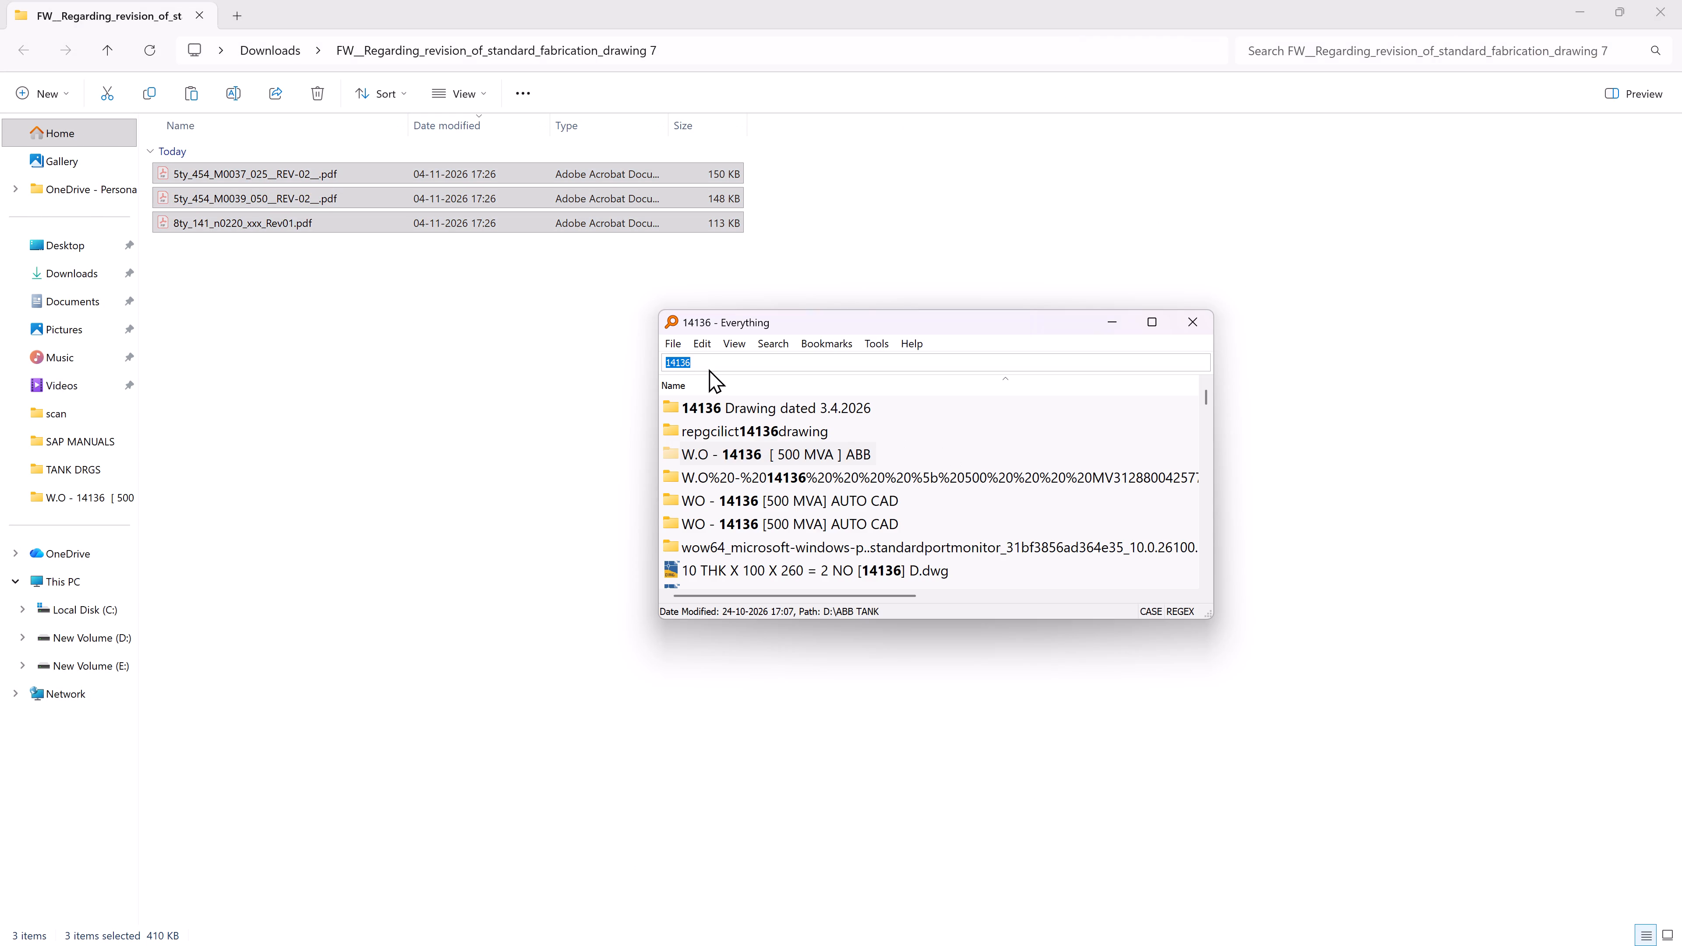
type("TBEA STD")
key("Return")
key("Return")
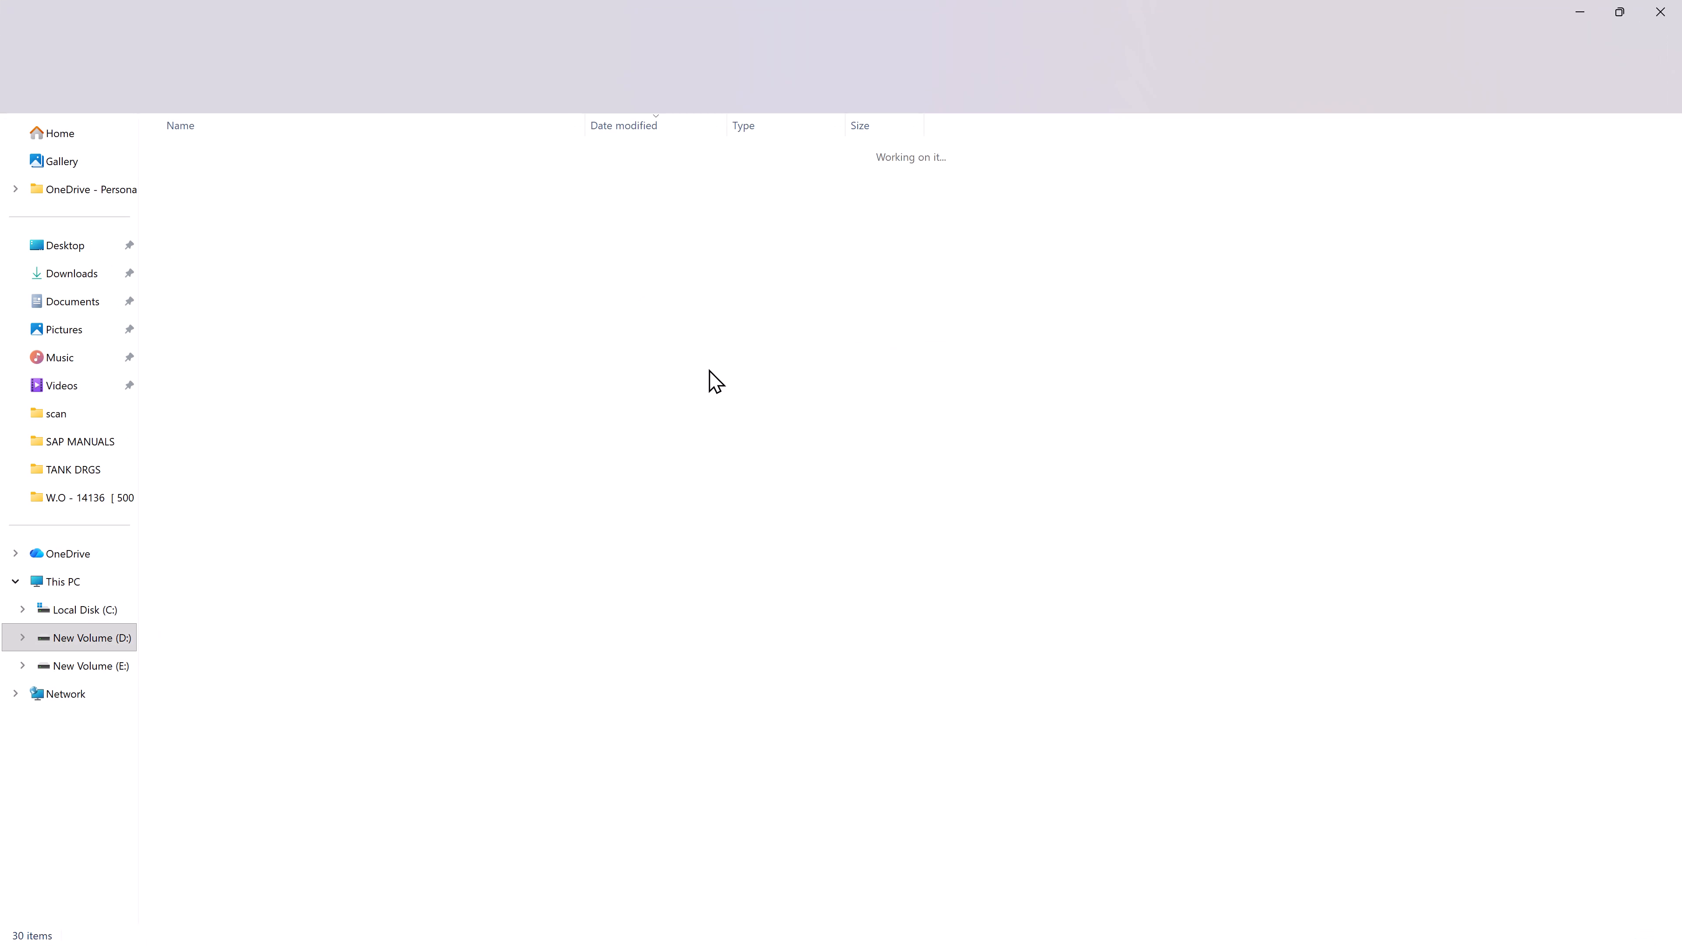
right_click(1184, 286)
left_click(1204, 307)
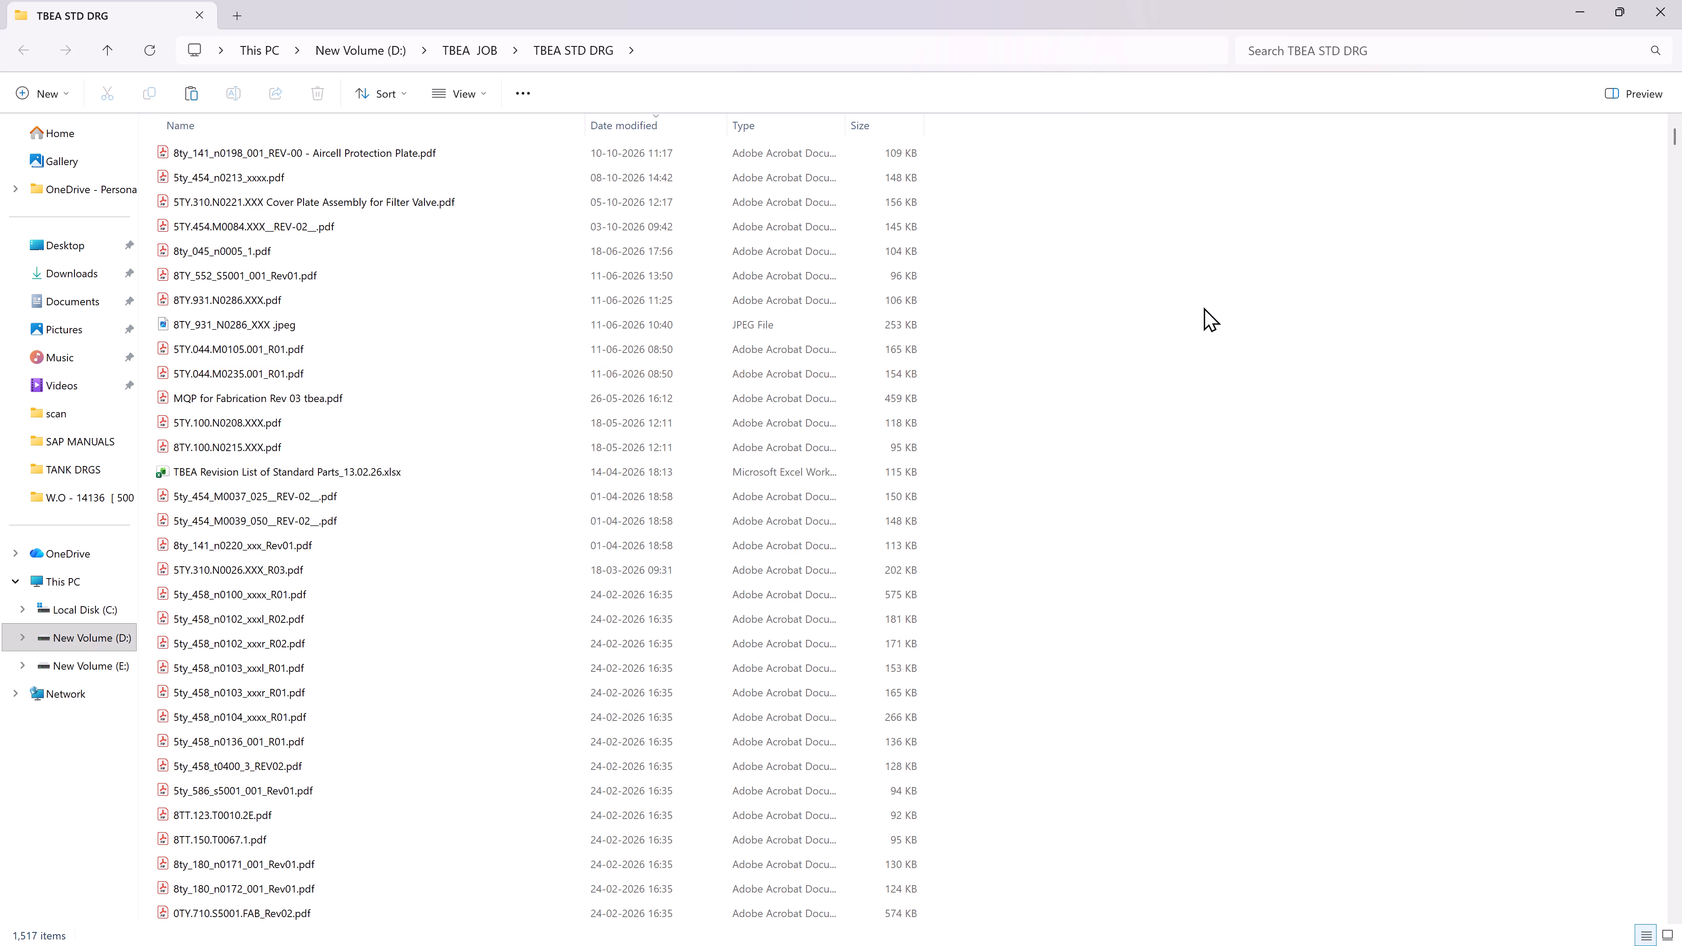
left_click(498, 464)
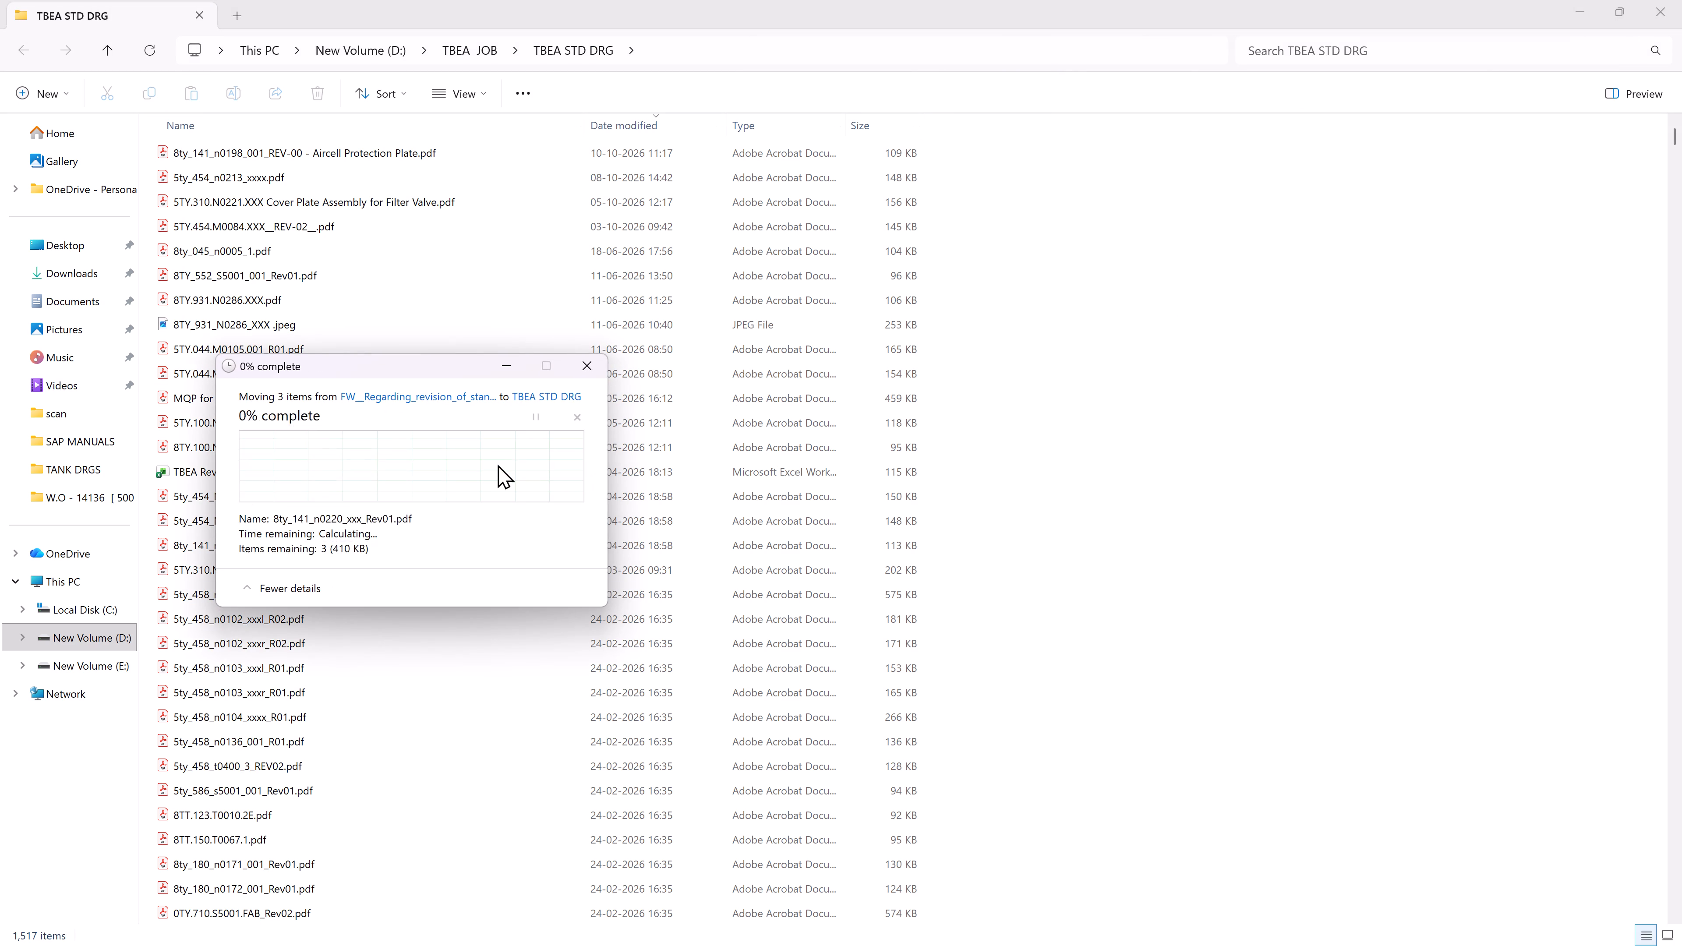
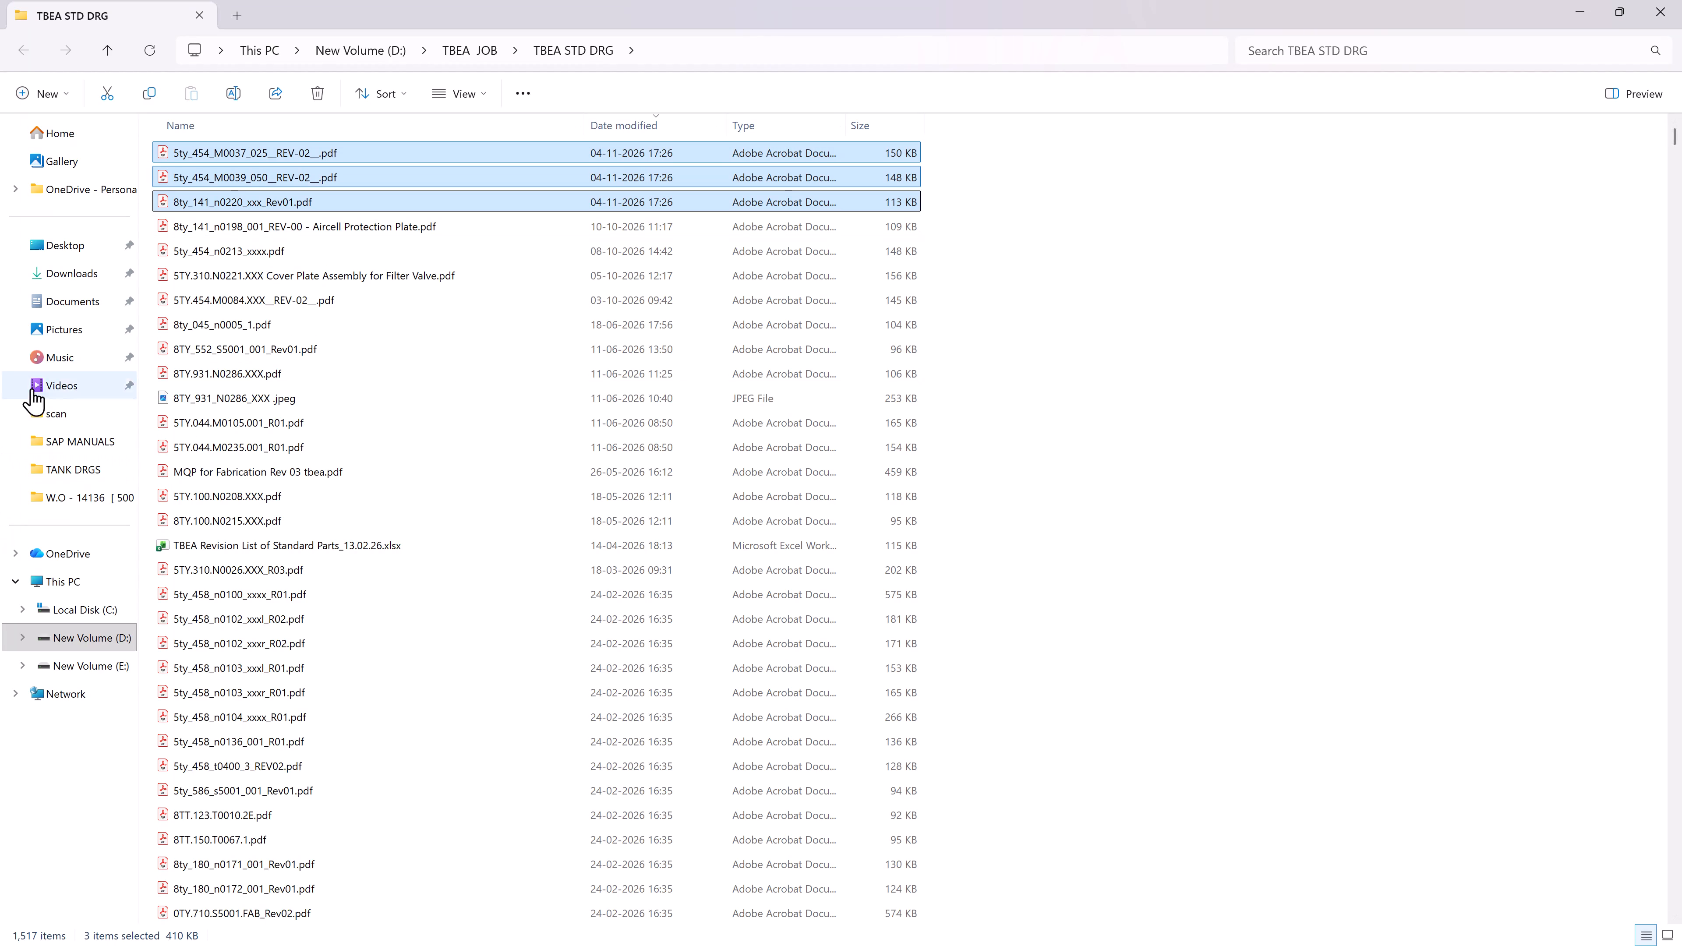
Close the open folder windows, the Everything search and the revised drawings zip preview, returning to the Revised standard drawing email.
left_click(1681, 0)
left_click(1189, 321)
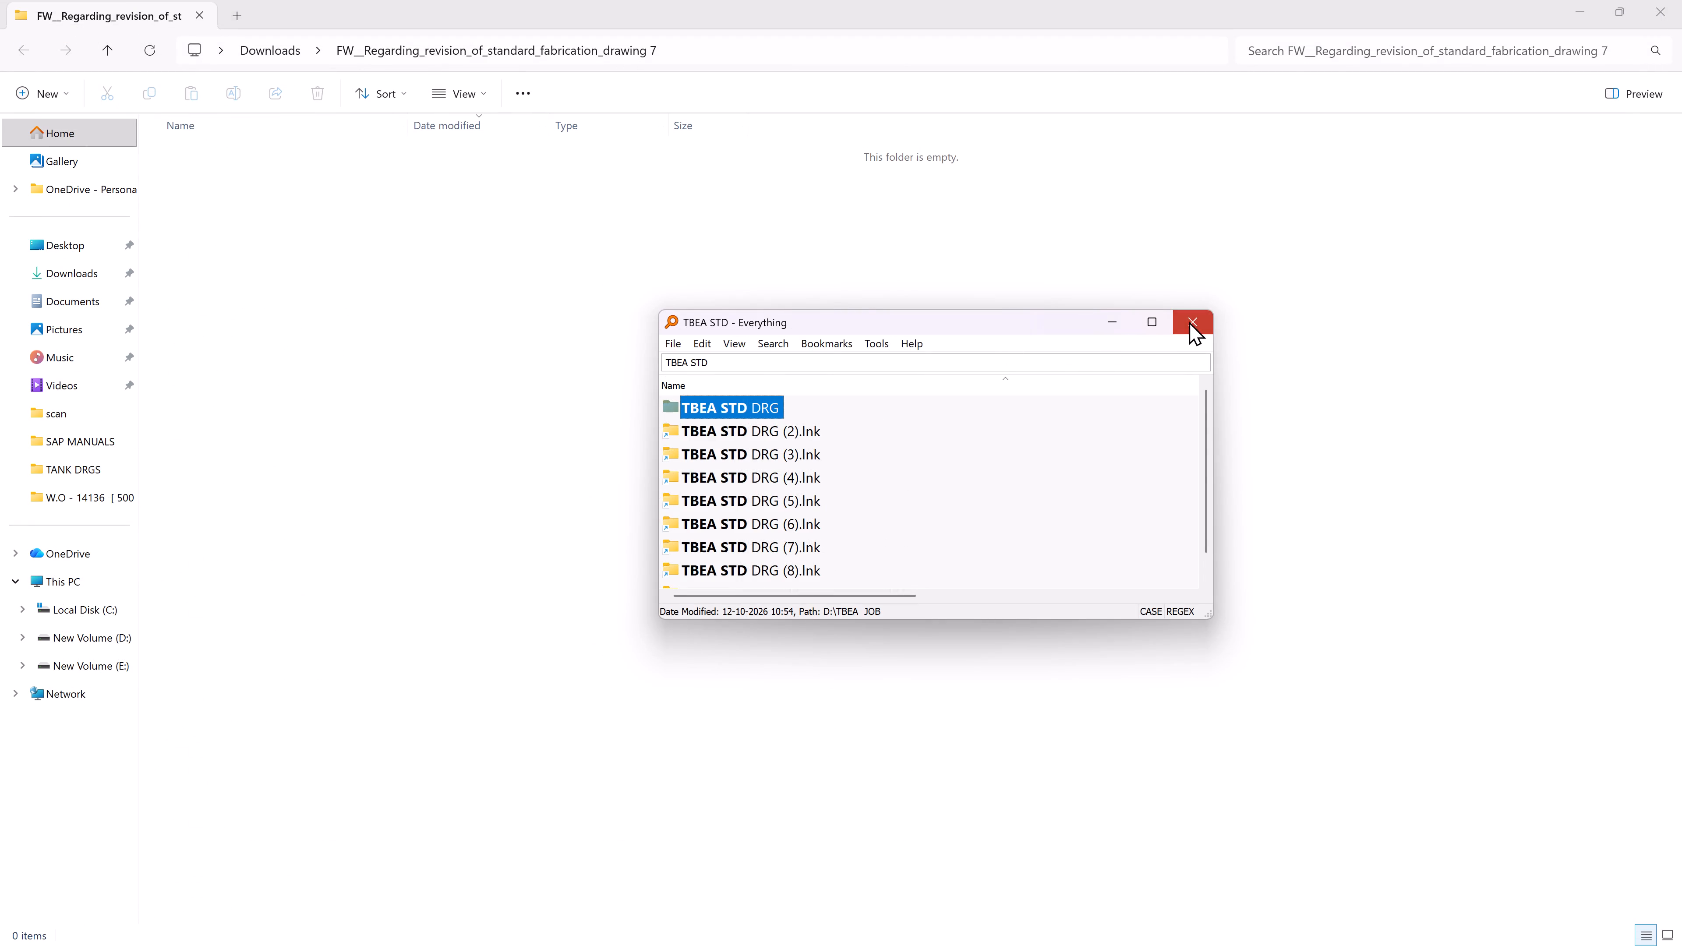
left_click(1681, 0)
left_click(1681, 0)
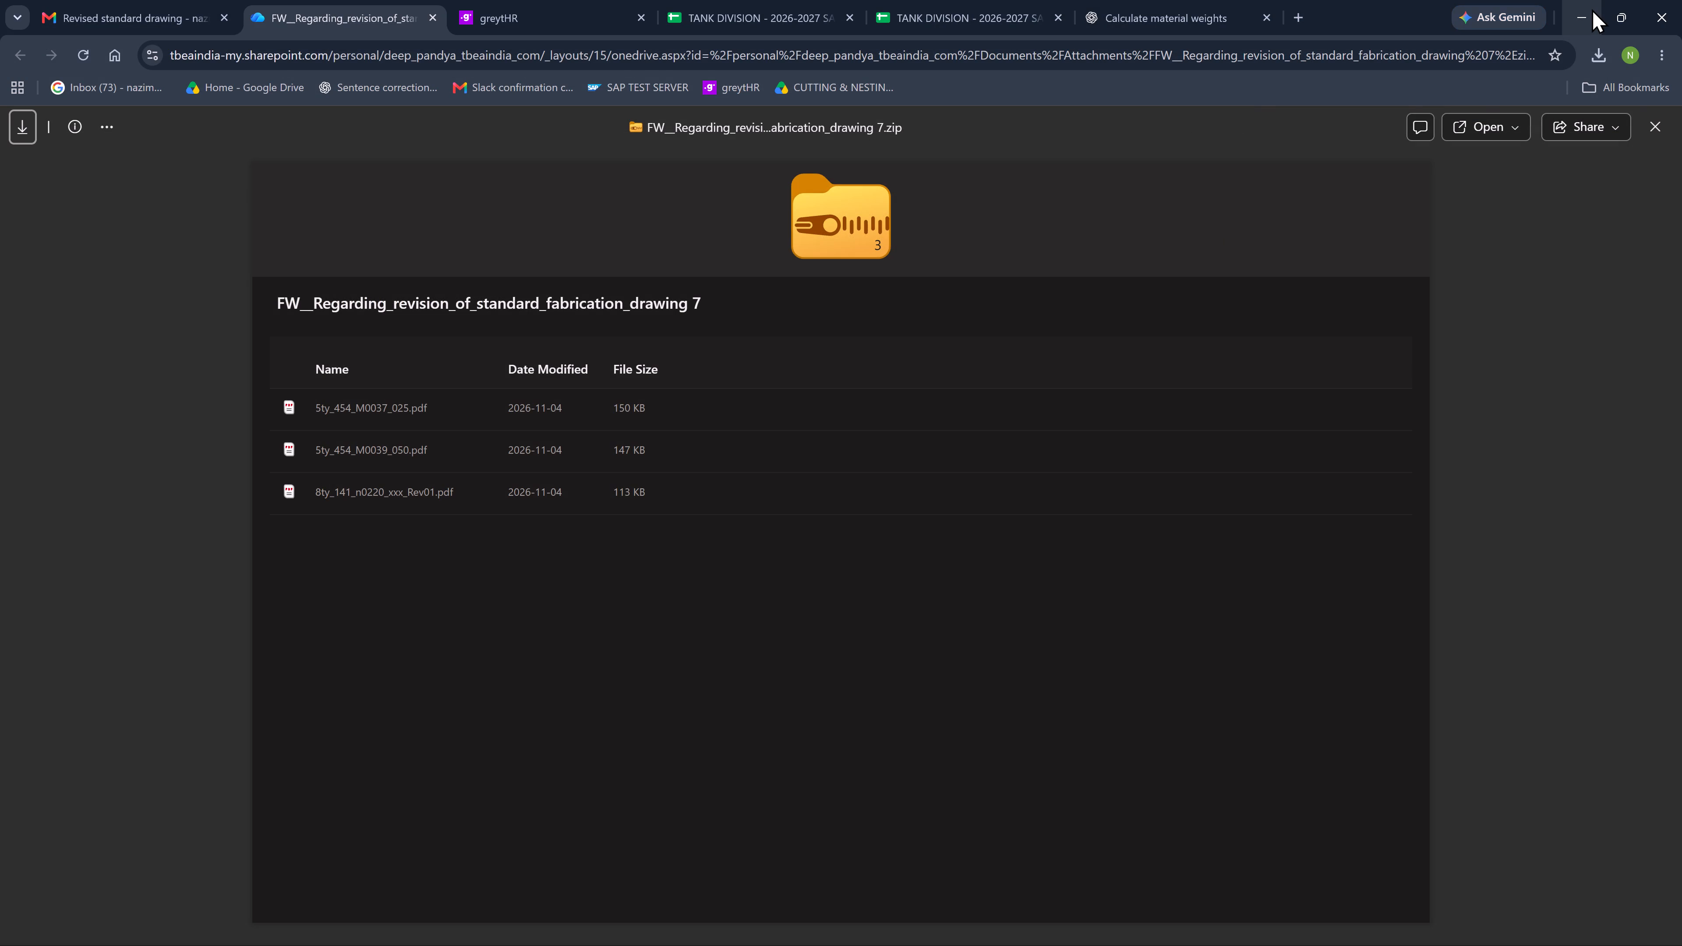
left_click(438, 13)
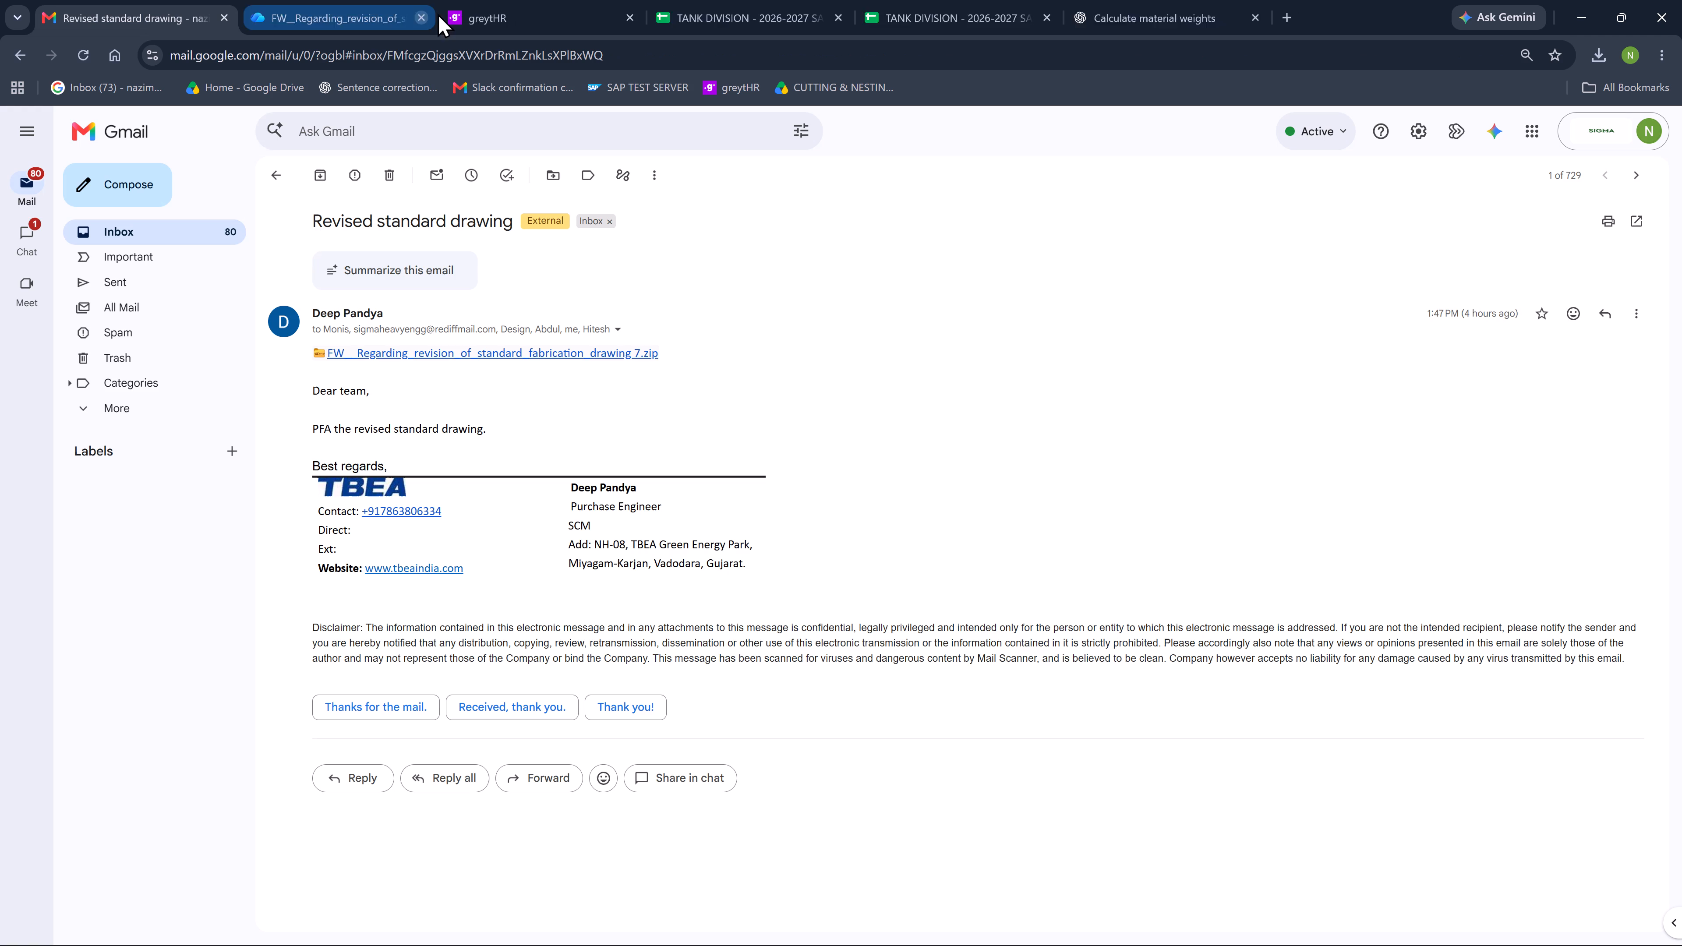